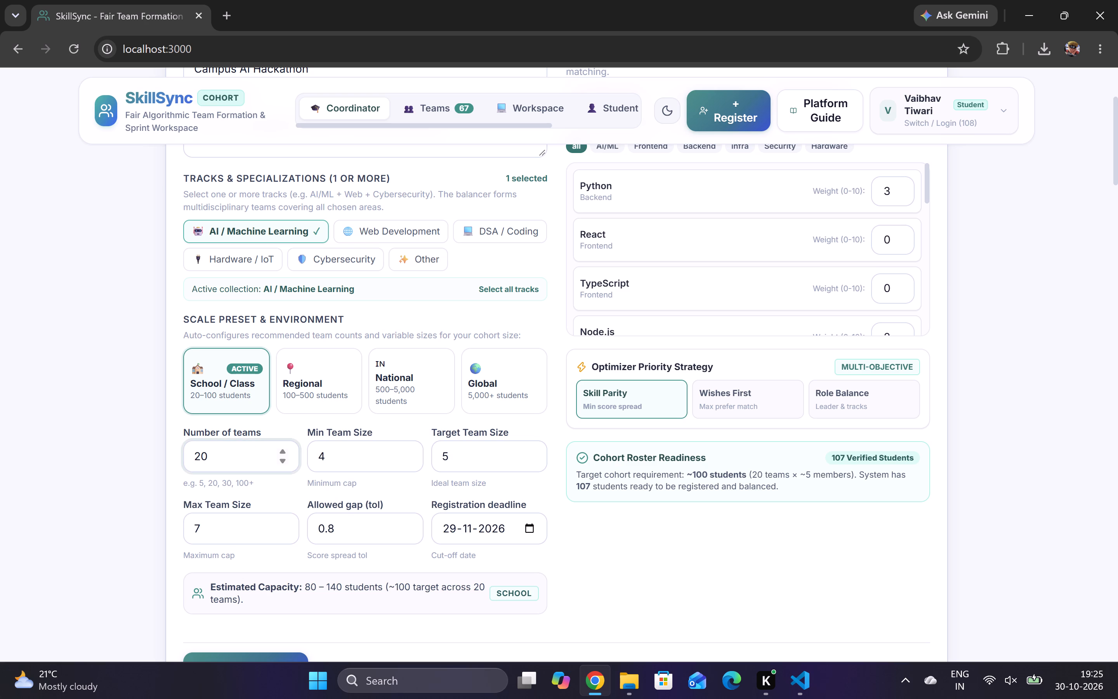
pyautogui.press('BackSpace')
pyautogui.press('BackSpace')
pyautogui.press('BackSpace')
pyautogui.press('BackSpace')
pyautogui.press('BackSpace')
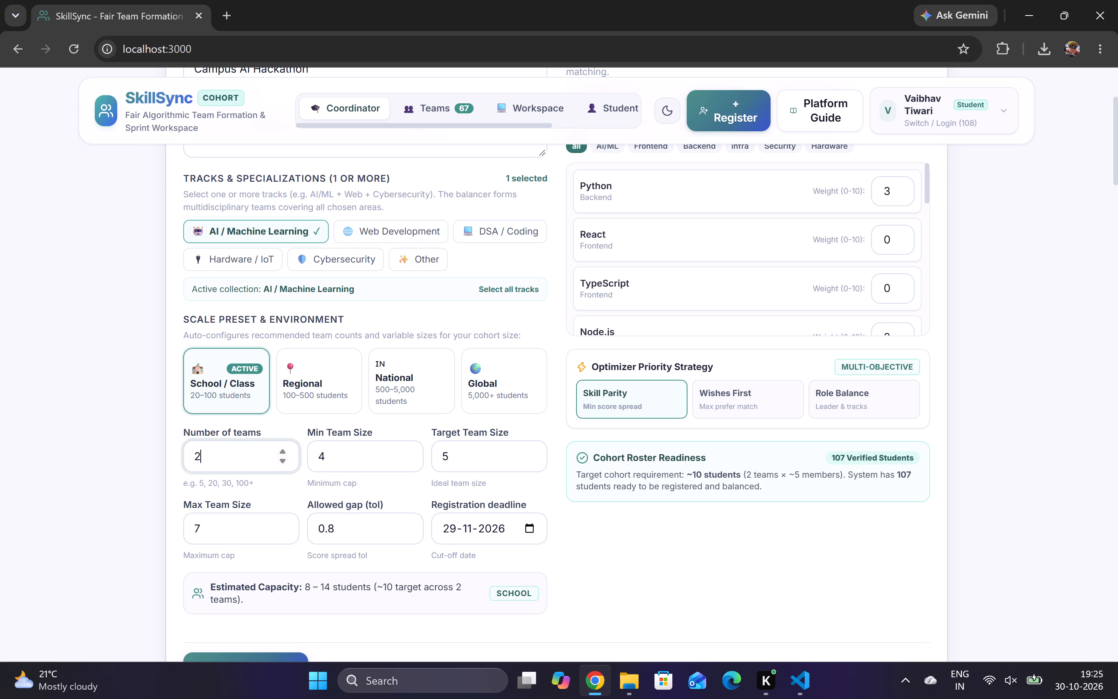
pyautogui.press('3')
pyautogui.press('BackSpace')
pyautogui.press('BackSpace')
pyautogui.press('BackSpace')
pyautogui.press('5')
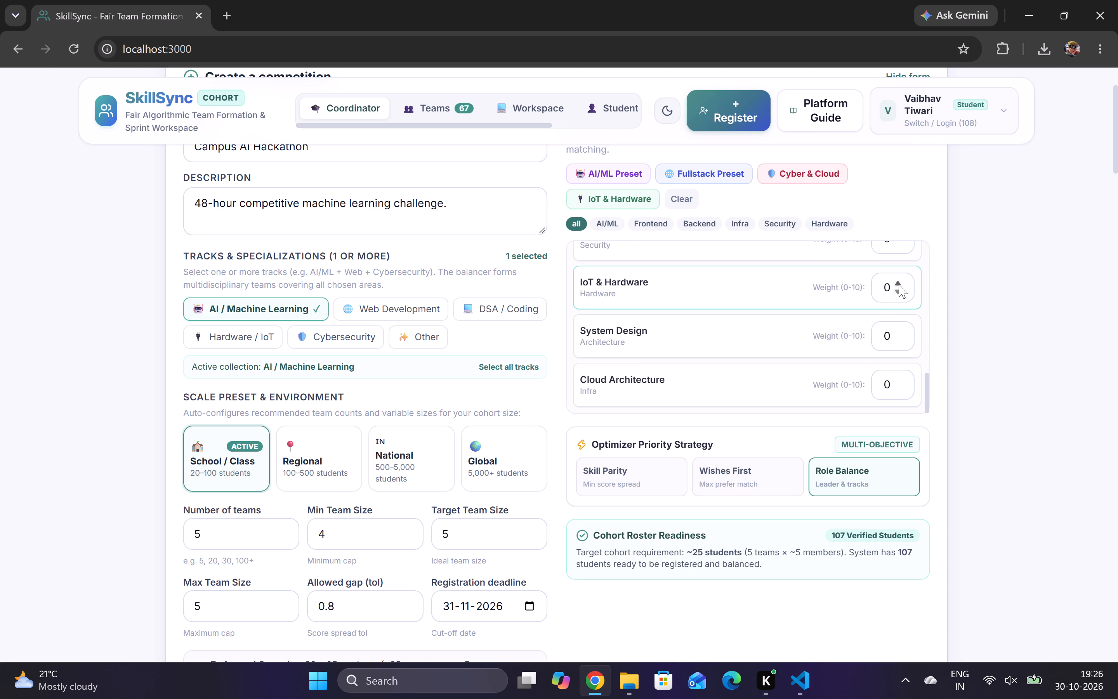
pyautogui.doubleClick(899, 284)
# Add the Web Development, Hardware / IoT and Other tracks to the competition.
pyautogui.click(394, 307)
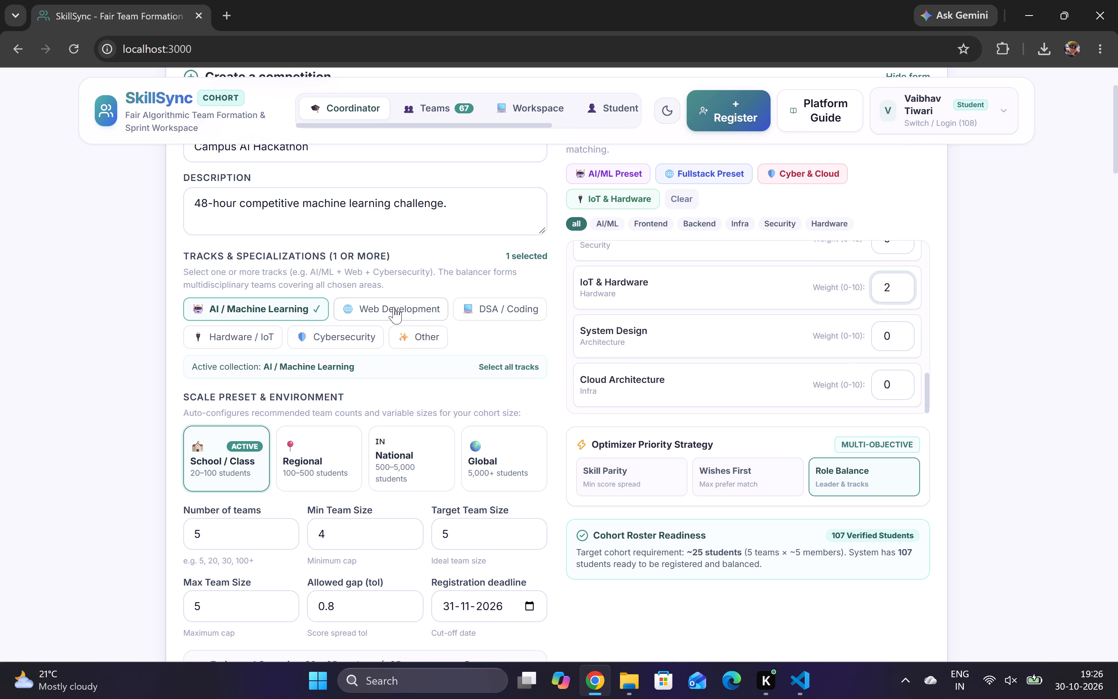
pyautogui.click(341, 336)
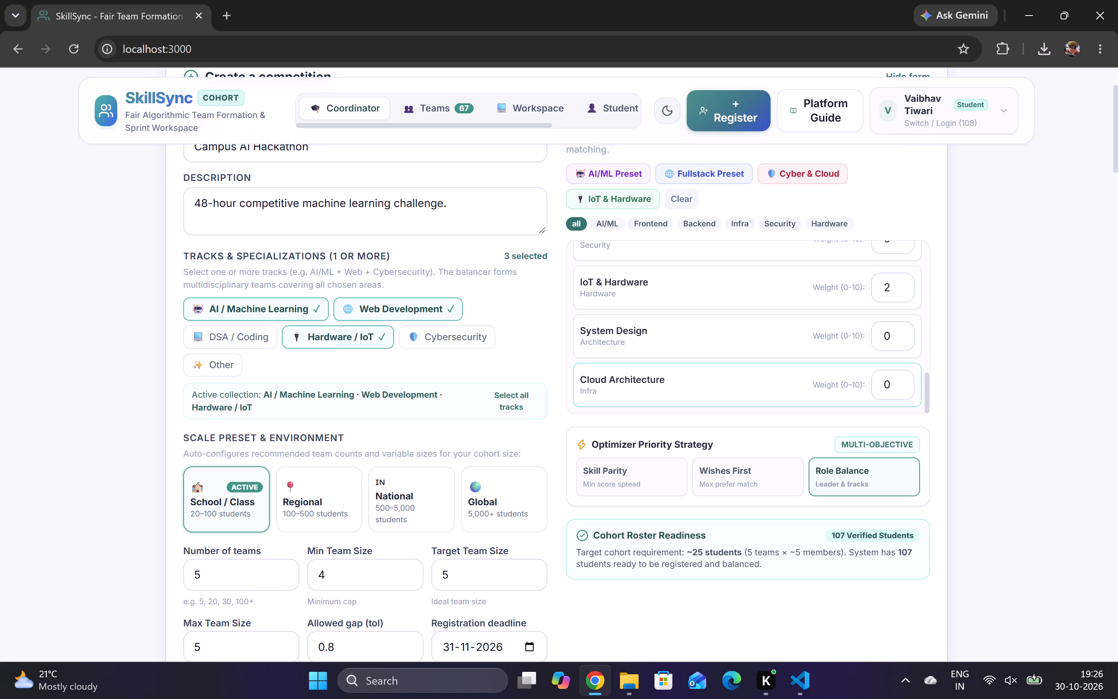
pyautogui.click(206, 370)
# Set the skill weight of Cloud Architecture to 1.
pyautogui.scroll(1, 707, 378)
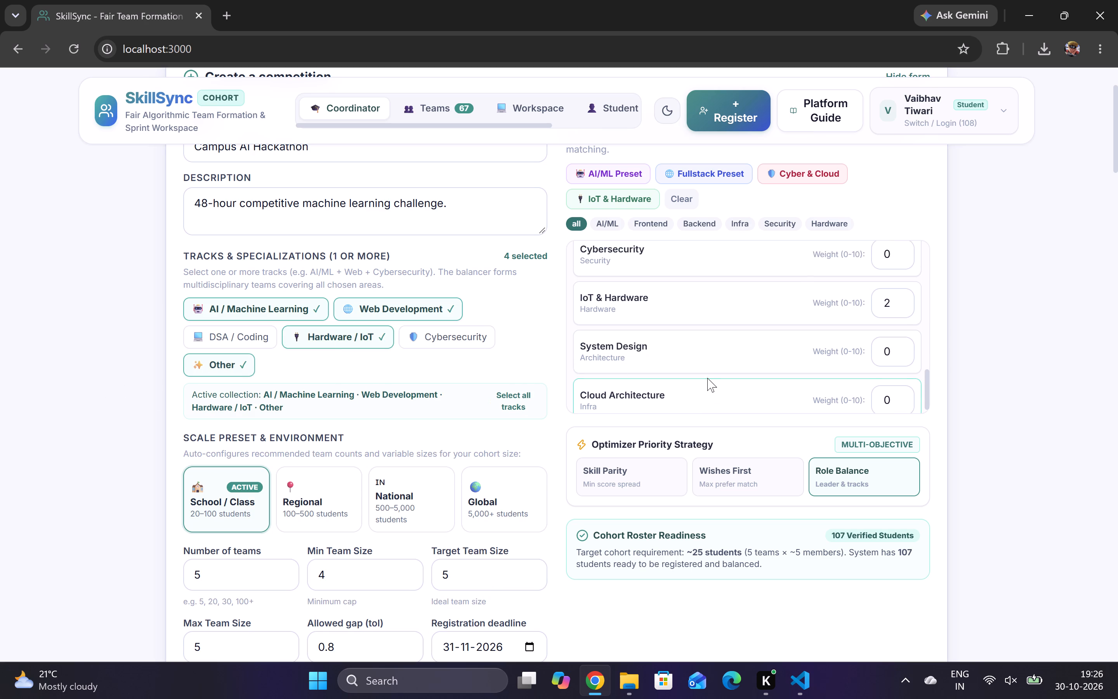
pyautogui.scroll(2, 707, 378)
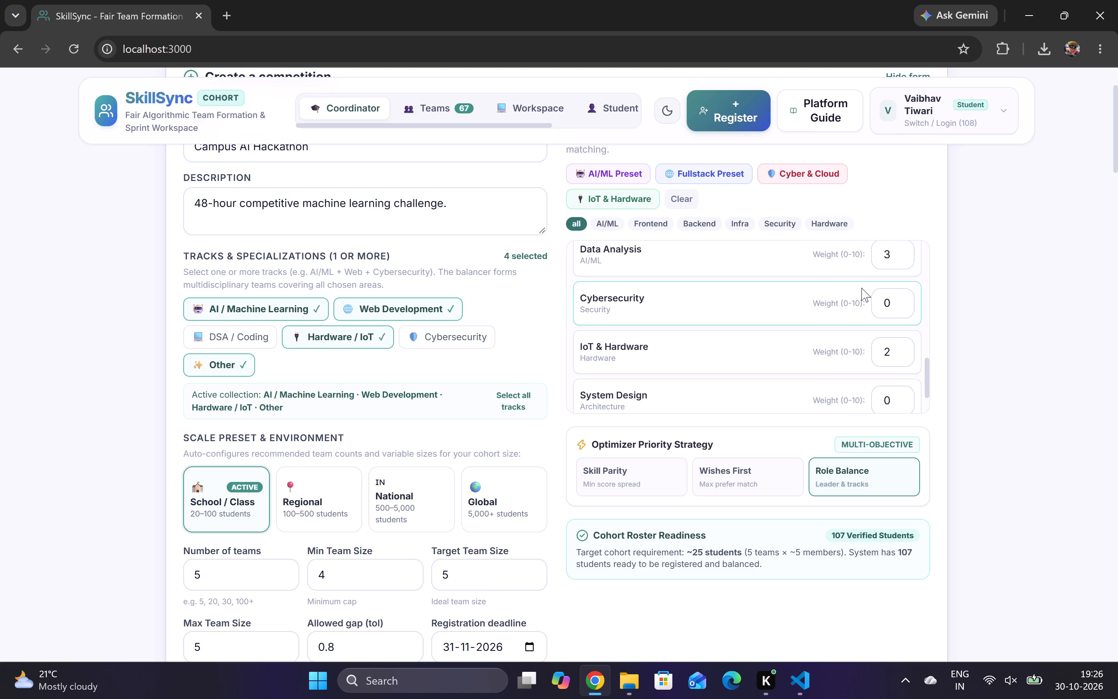
pyautogui.scroll(1, 812, 290)
pyautogui.scroll(1, 773, 292)
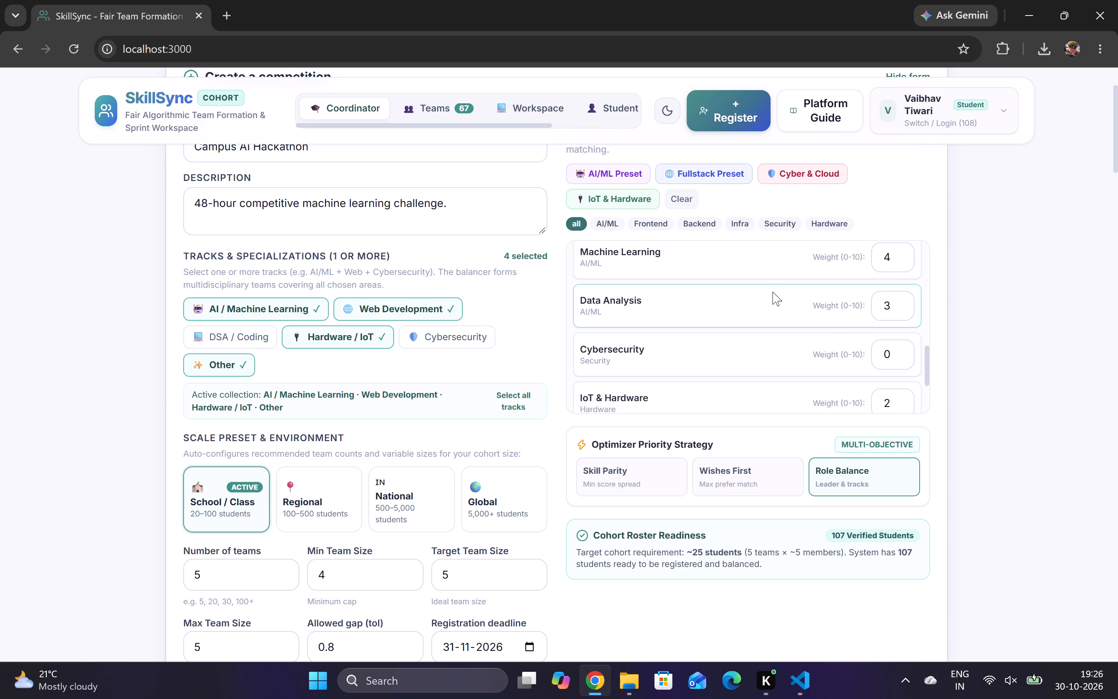
pyautogui.scroll(2, 773, 292)
pyautogui.scroll(-4, 775, 334)
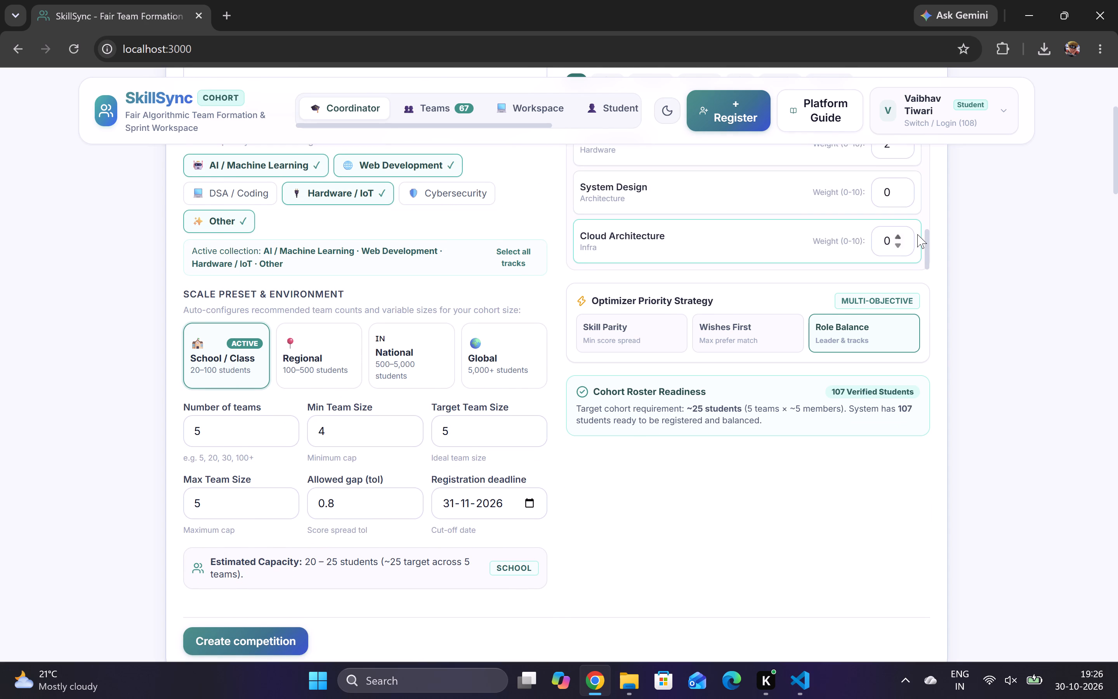
pyautogui.click(890, 233)
pyautogui.press('1')
pyautogui.press('Left')
pyautogui.press('BackSpace')
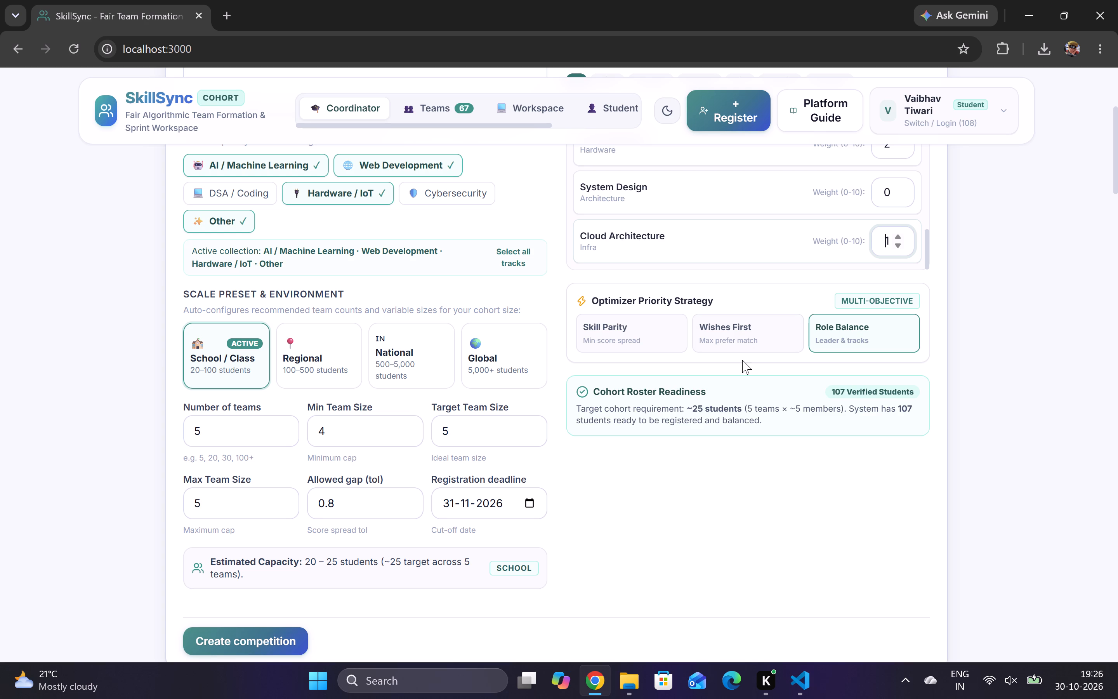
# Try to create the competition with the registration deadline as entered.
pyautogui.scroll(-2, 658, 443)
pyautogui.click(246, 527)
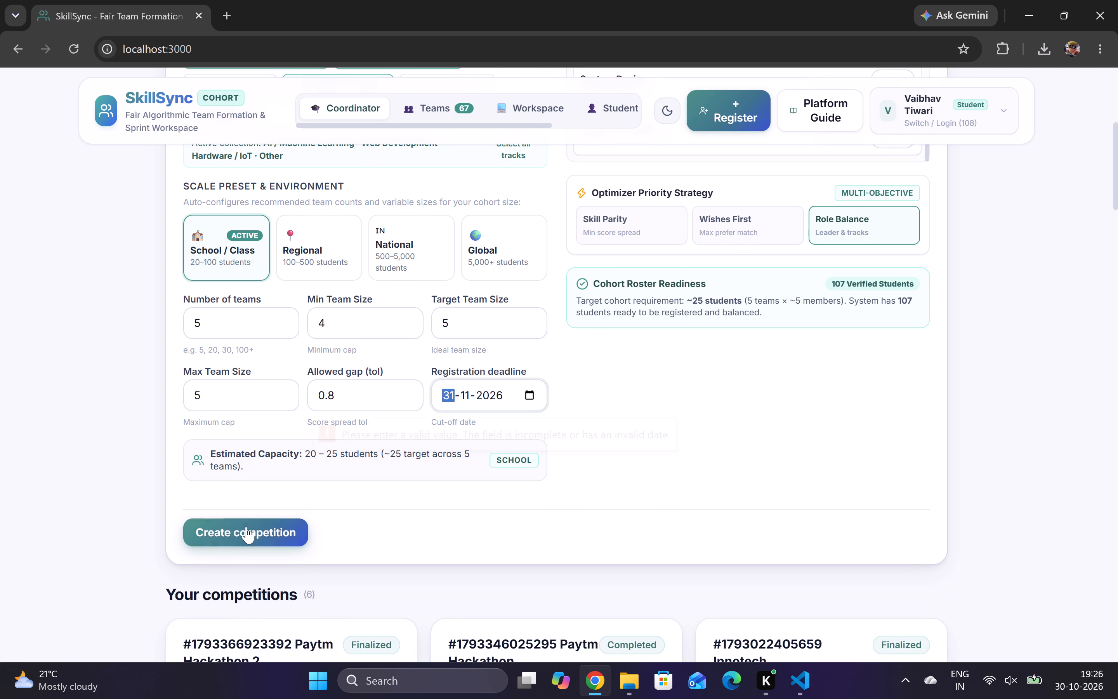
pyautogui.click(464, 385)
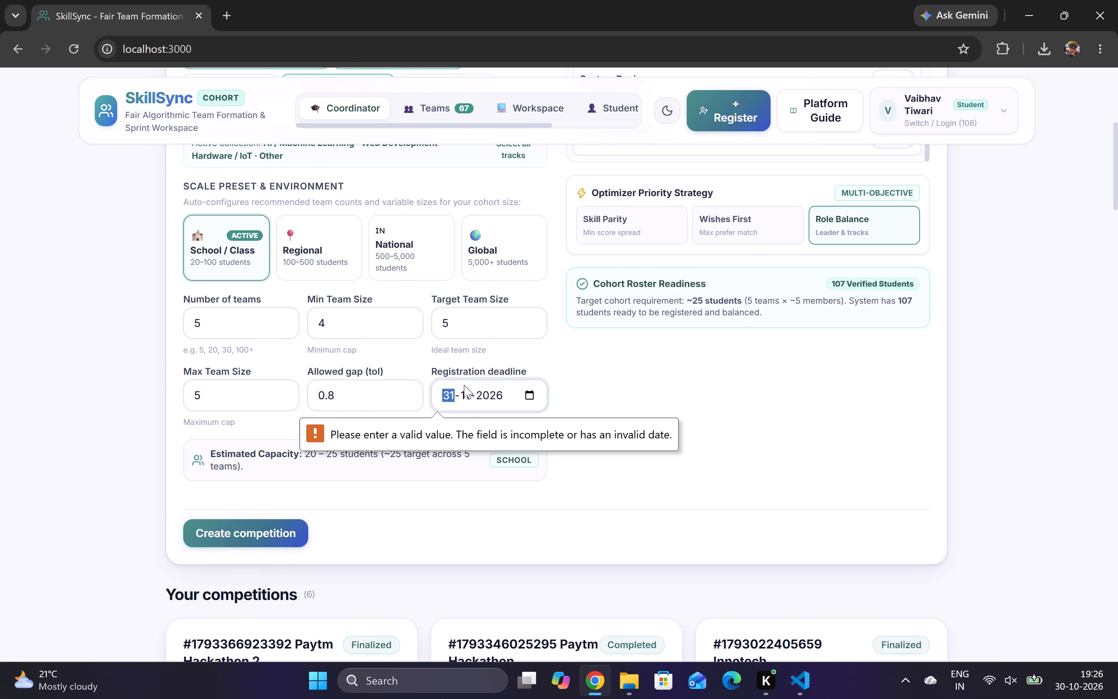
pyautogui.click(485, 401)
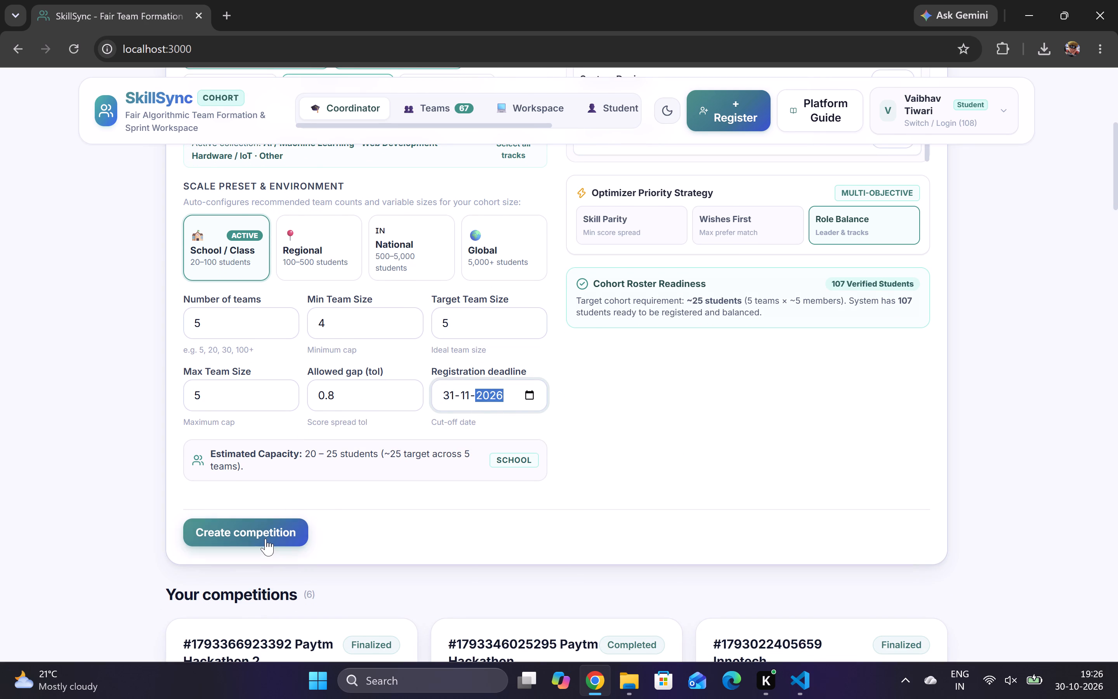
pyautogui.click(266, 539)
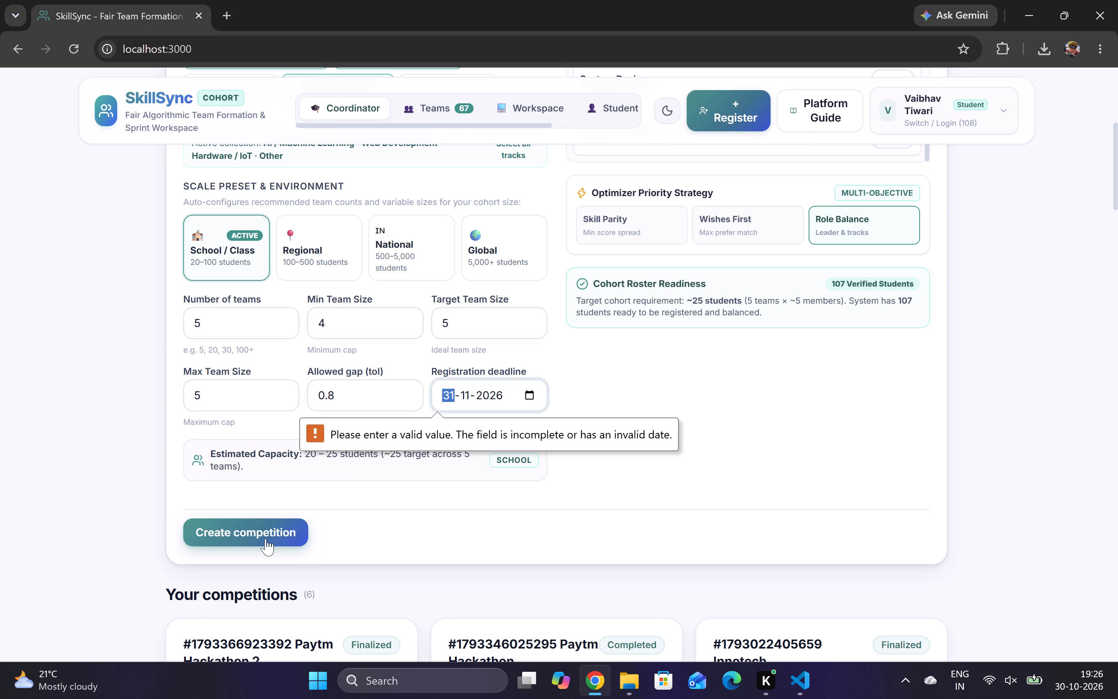
# Change the registration deadline to 10-11-2026 and create the competition.
pyautogui.click(446, 395)
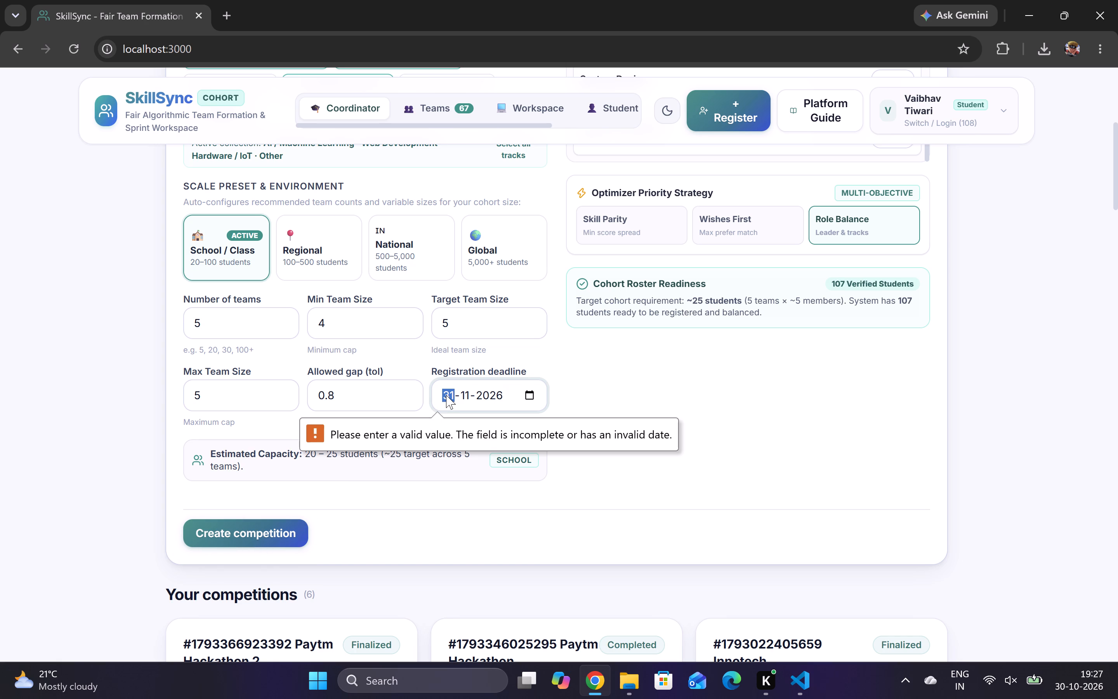
pyautogui.write('10')
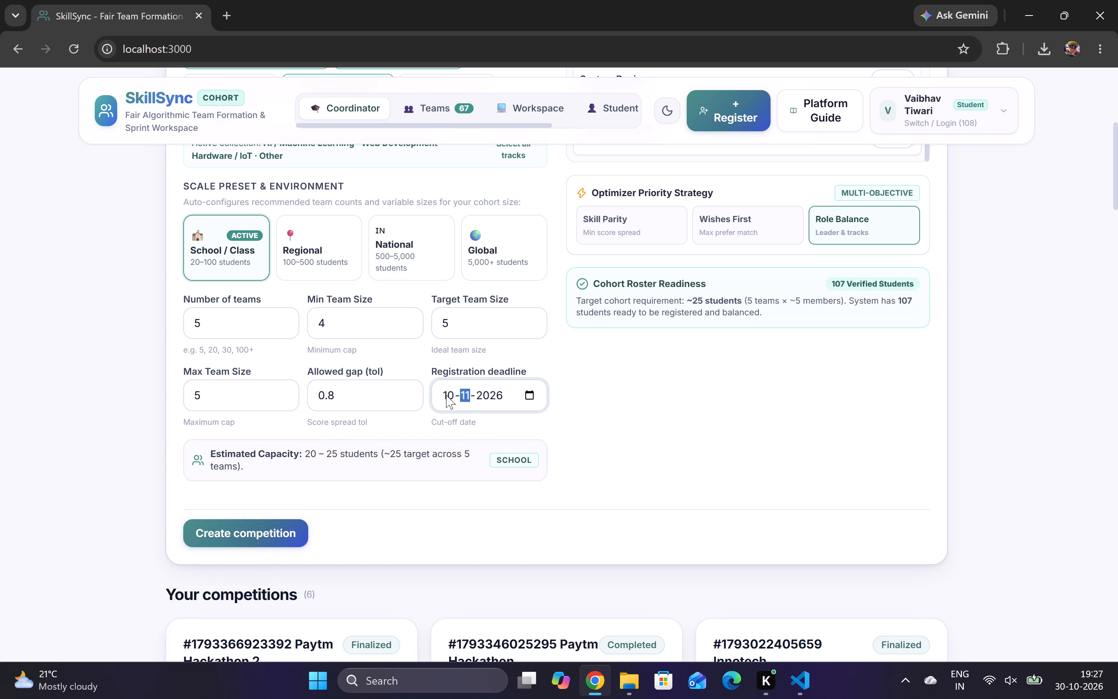
pyautogui.click(250, 530)
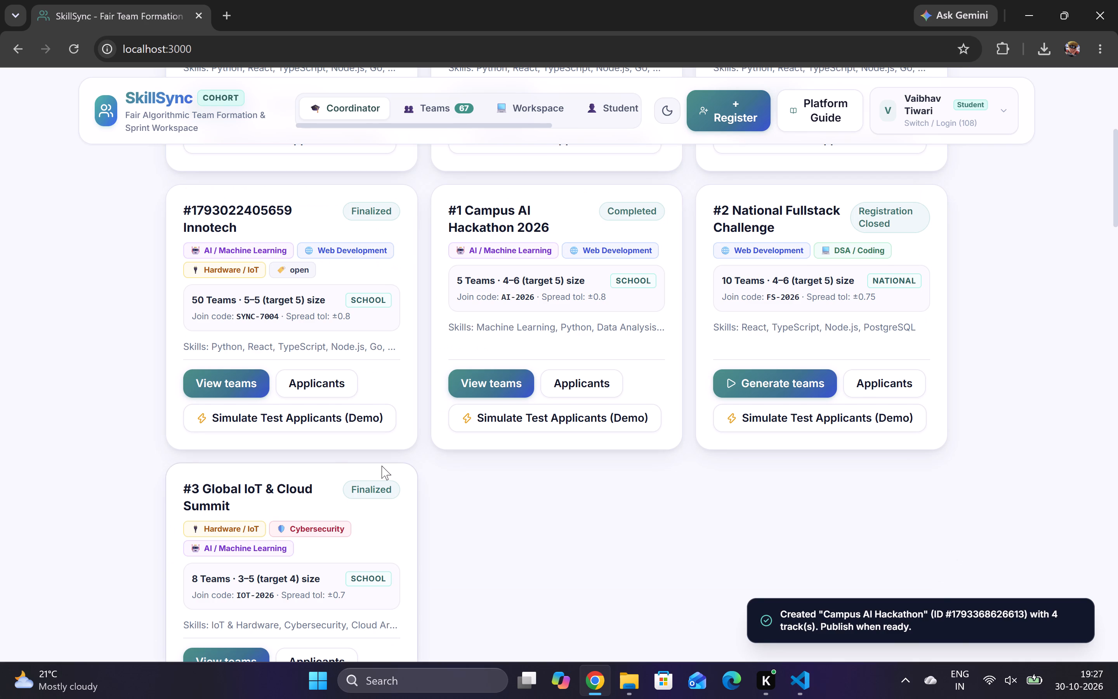
# Find the new Campus AI Hackathon among the competitions and inspect its applicants.
pyautogui.scroll(-7, 382, 466)
pyautogui.scroll(6, 382, 466)
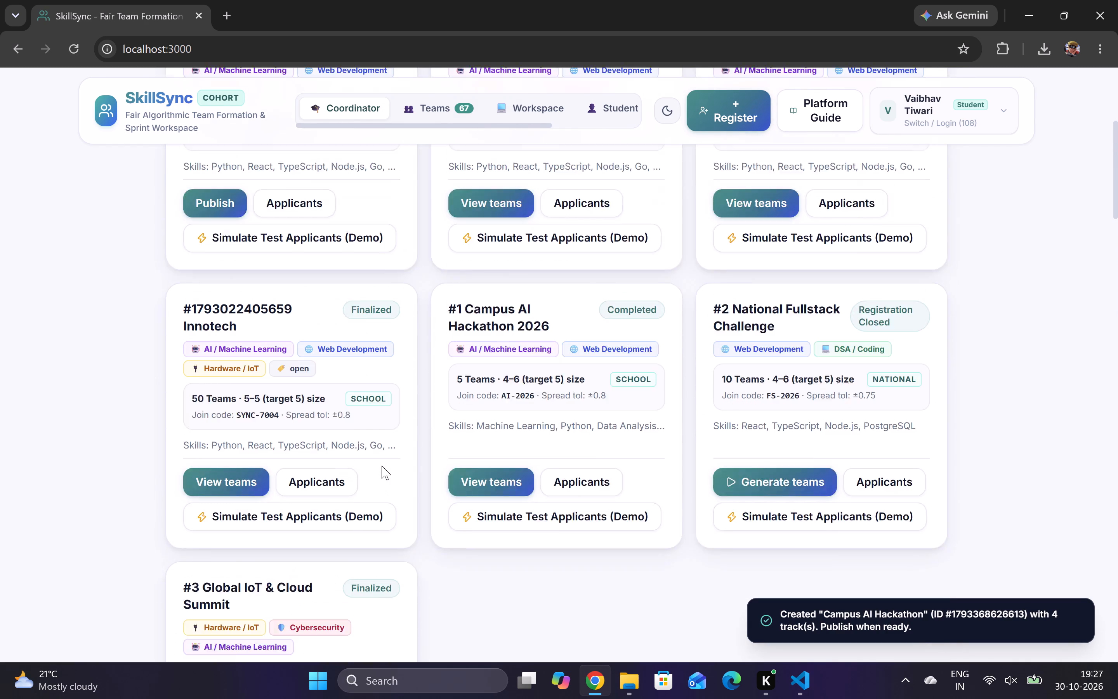
pyautogui.scroll(3, 382, 466)
pyautogui.scroll(-1, 382, 466)
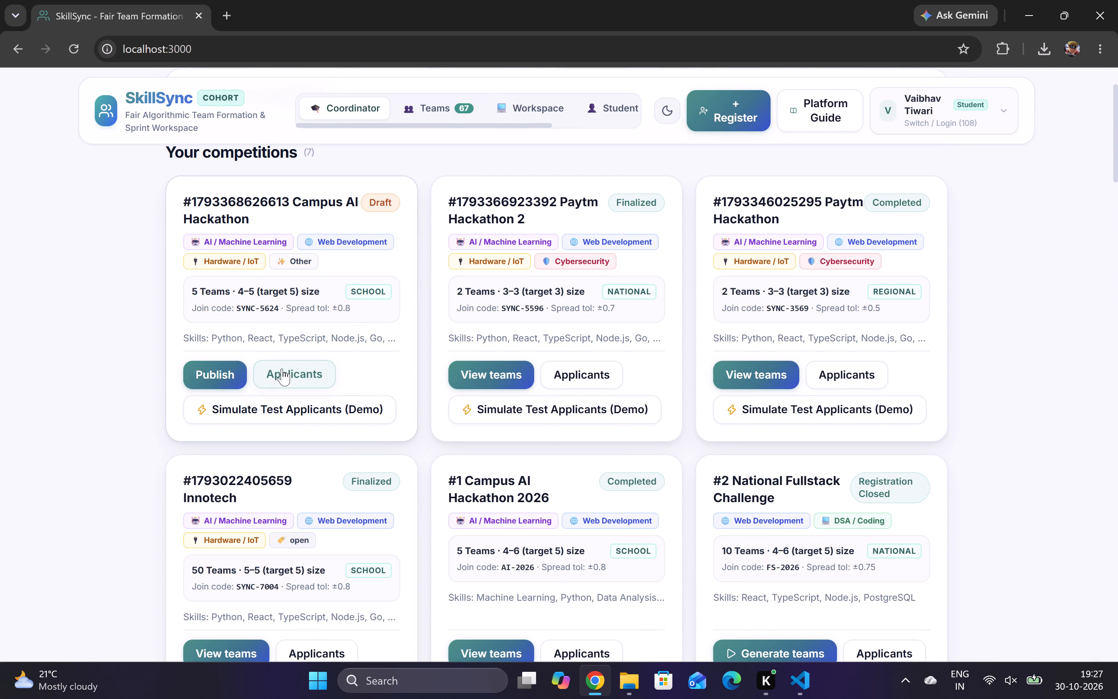
pyautogui.click(283, 370)
pyautogui.scroll(1, 472, 449)
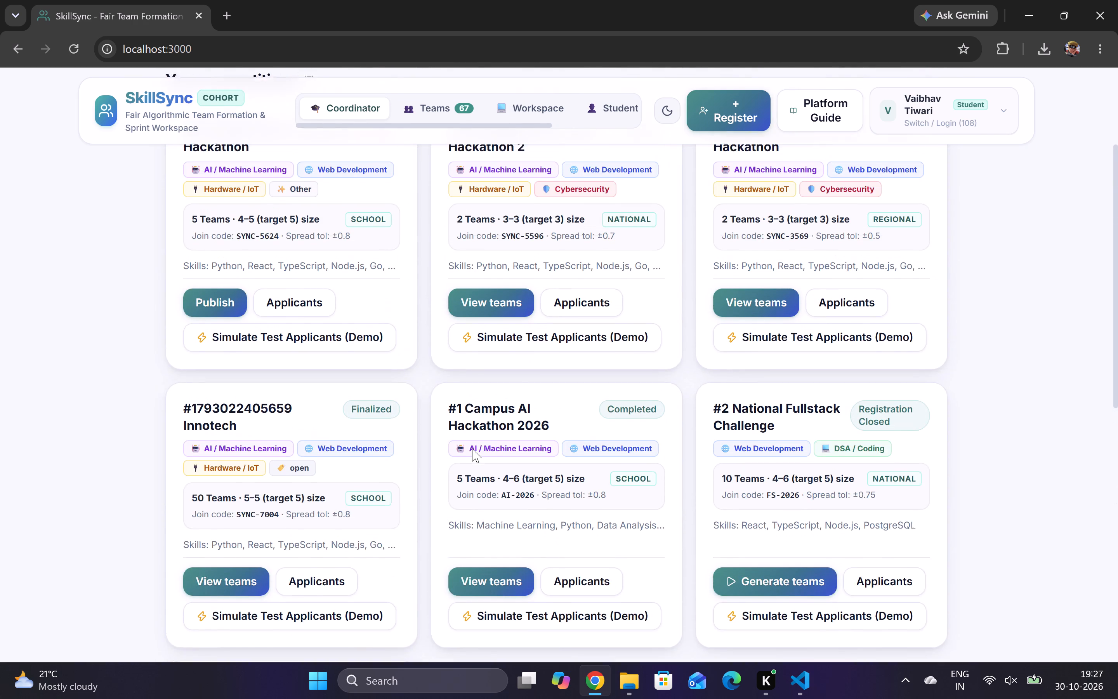
pyautogui.scroll(1, 472, 449)
pyautogui.scroll(-7, 472, 449)
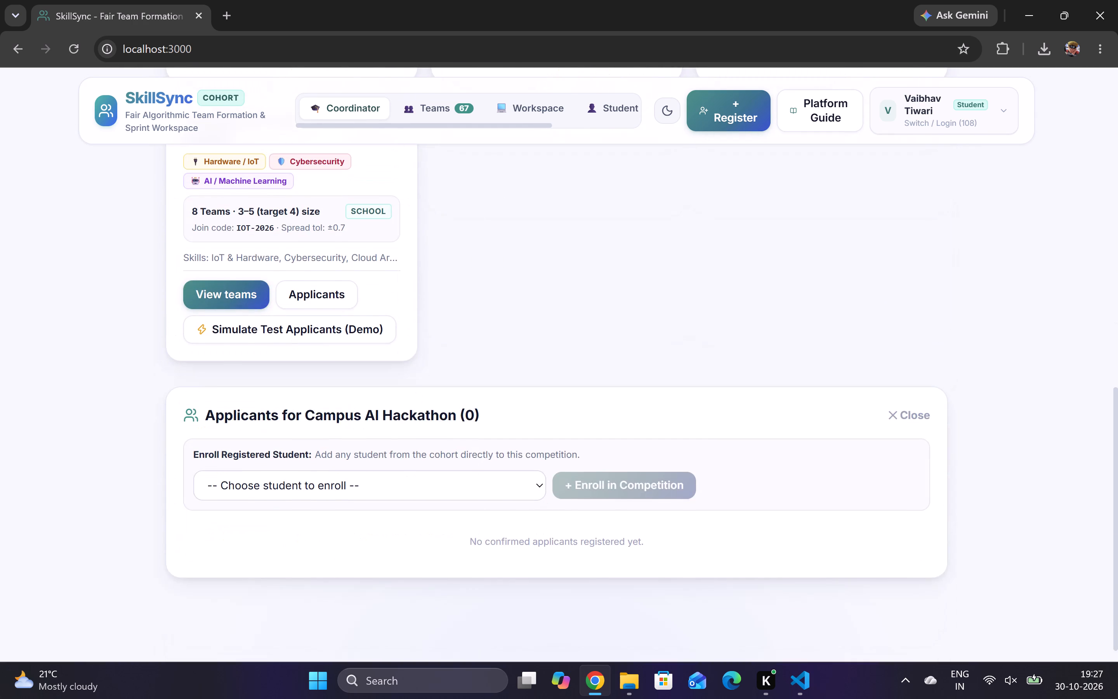
# Publish the draft Campus AI Hackathon for student registrations.
pyautogui.scroll(8, 472, 449)
pyautogui.scroll(-3, 472, 449)
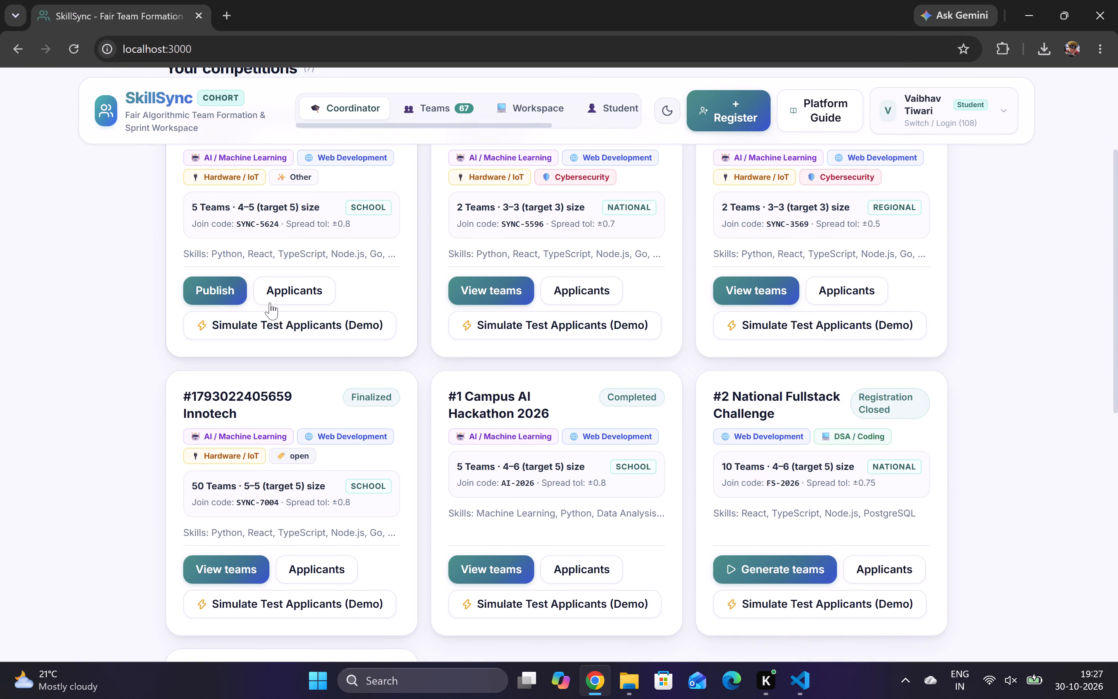
pyautogui.scroll(2, 272, 296)
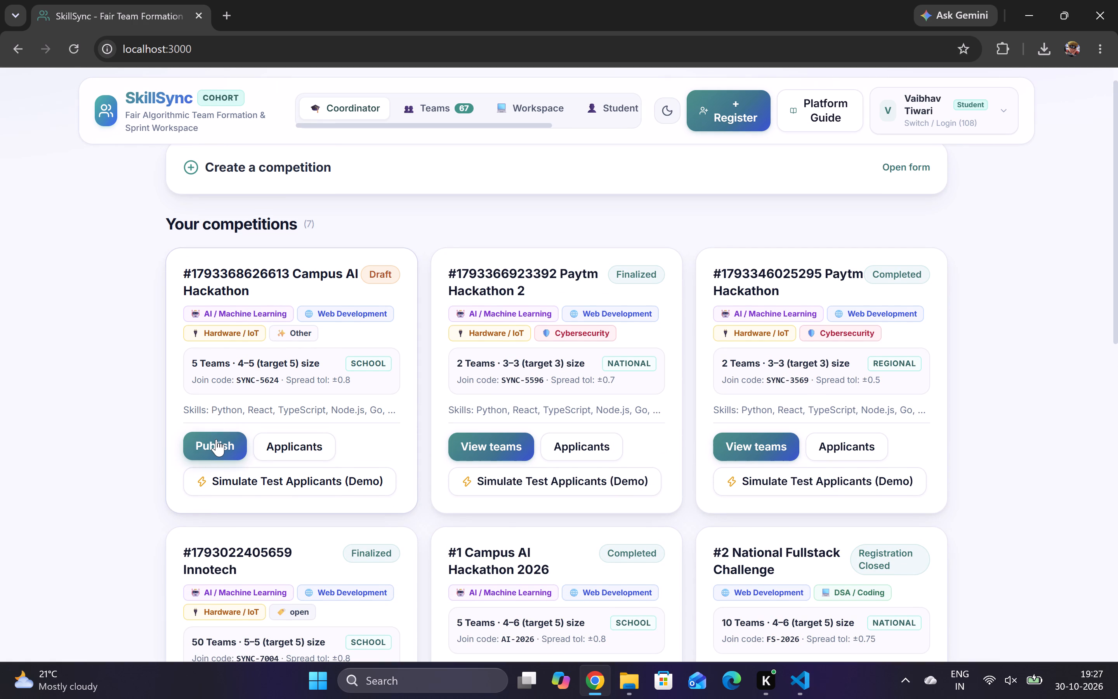
pyautogui.click(217, 439)
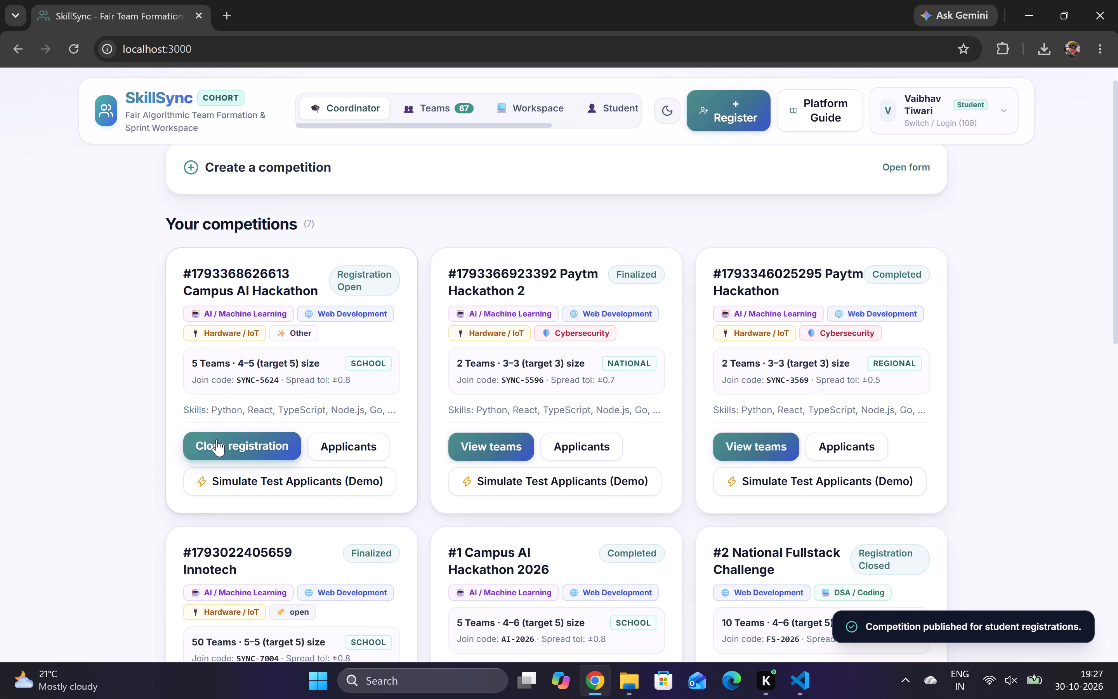
# In the student portal, switch to the 6.4-rated Fullstack student and apply to Campus AI Hackathon with the lead-a-team option on.
pyautogui.click(611, 108)
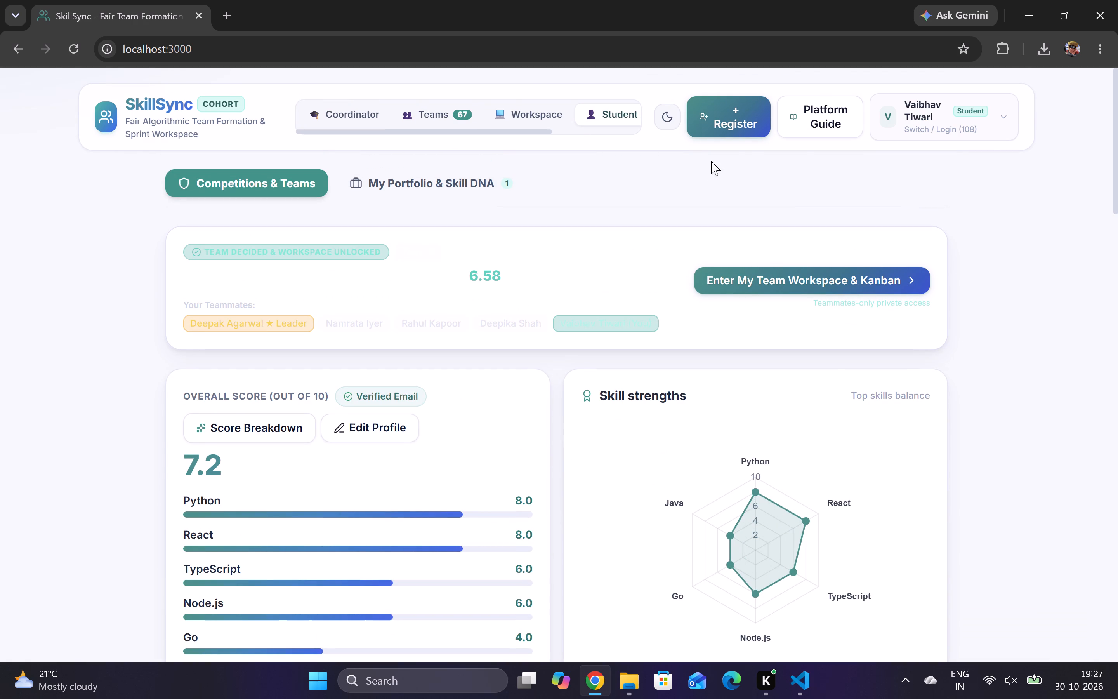
pyautogui.click(915, 118)
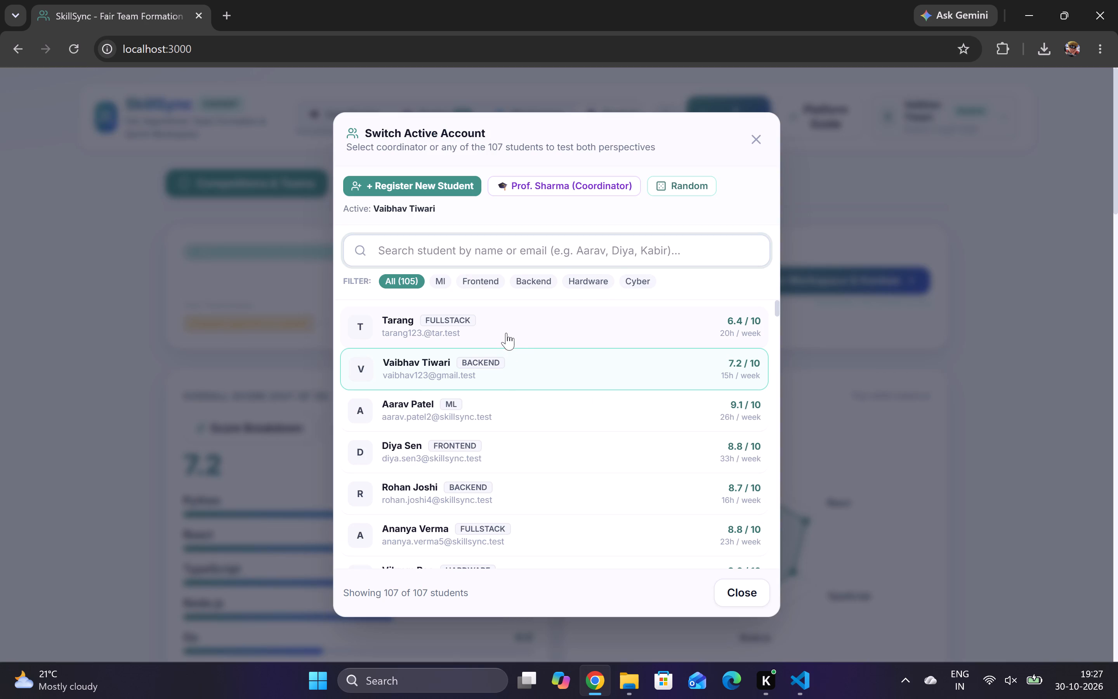
pyautogui.click(507, 329)
pyautogui.scroll(-4, 457, 394)
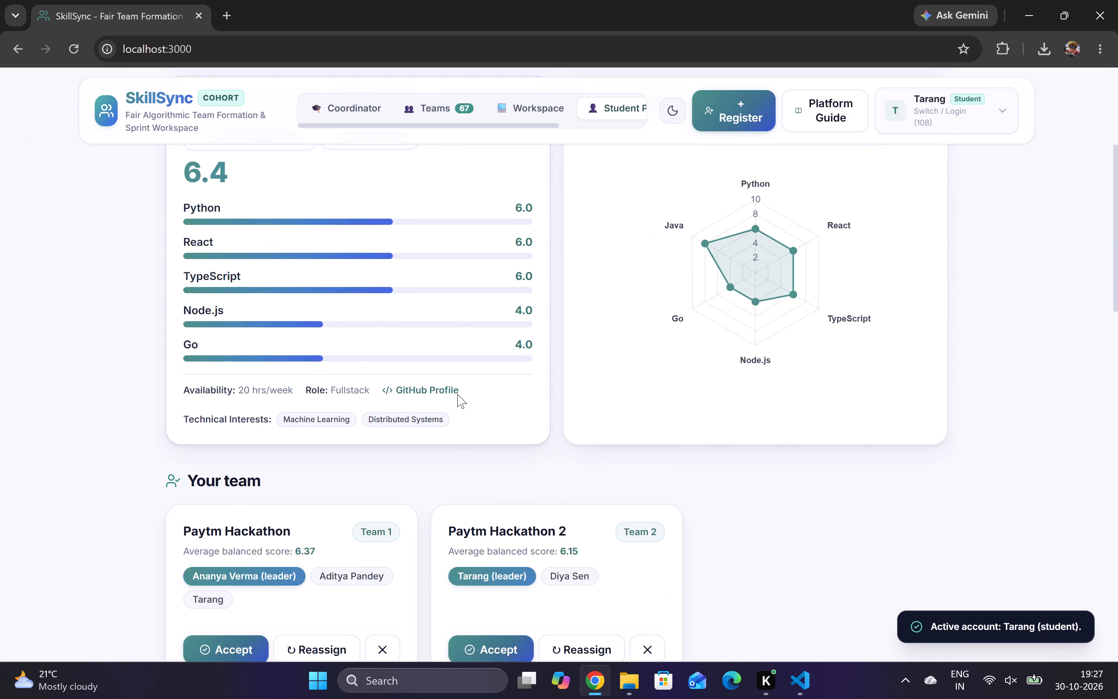
pyautogui.scroll(-2, 457, 394)
pyautogui.scroll(-3, 430, 434)
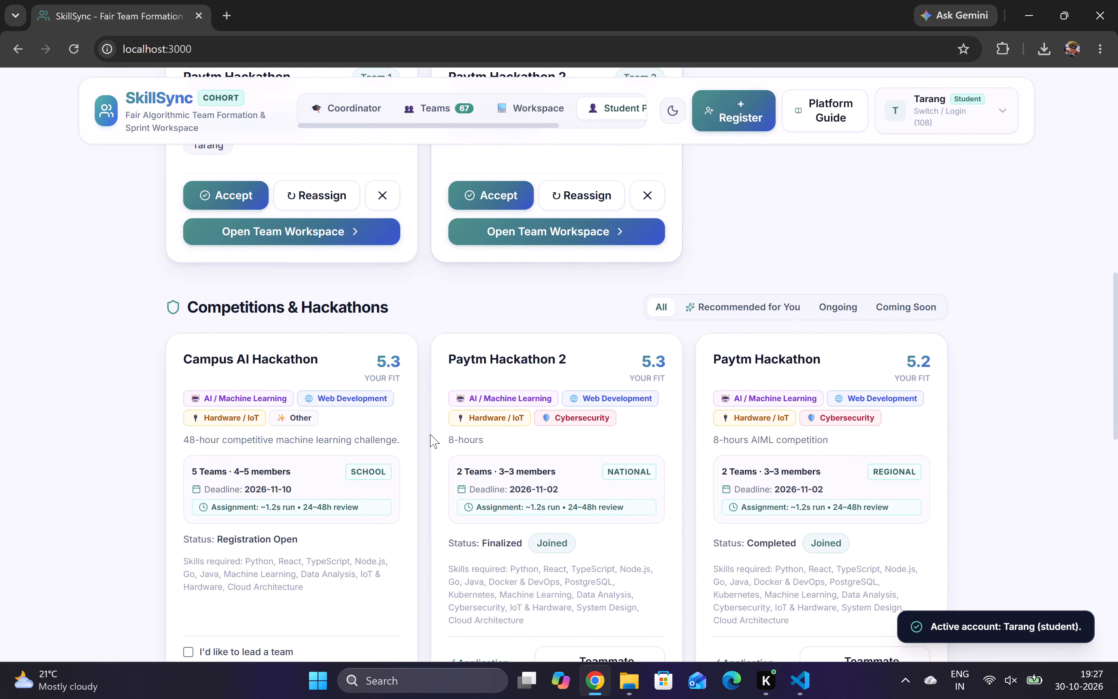
pyautogui.scroll(-2, 430, 434)
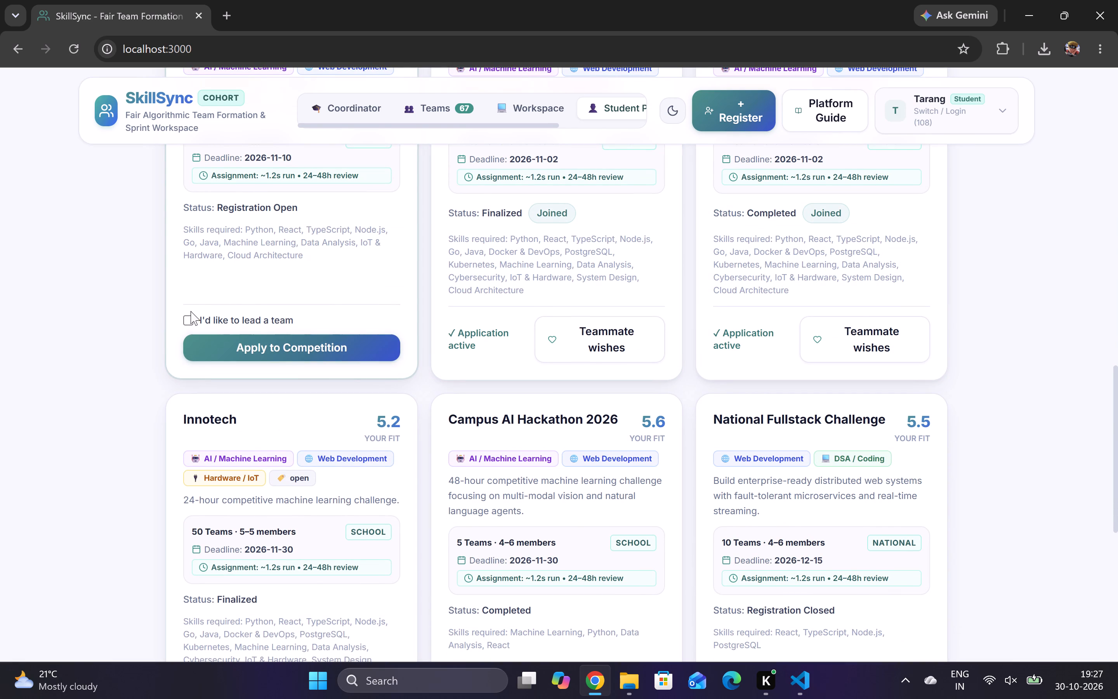
pyautogui.click(191, 318)
pyautogui.click(258, 341)
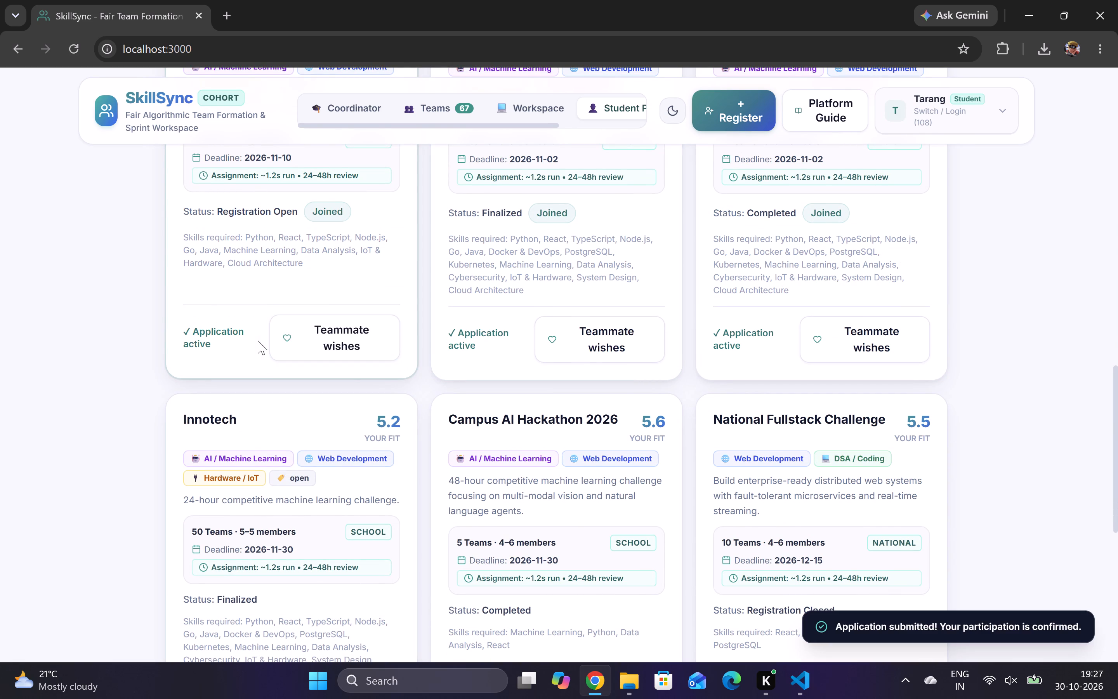
# Switch to the 7.2-rated Backend student and apply to Campus AI Hackathon with the lead-a-team option on.
pyautogui.click(956, 111)
pyautogui.click(494, 363)
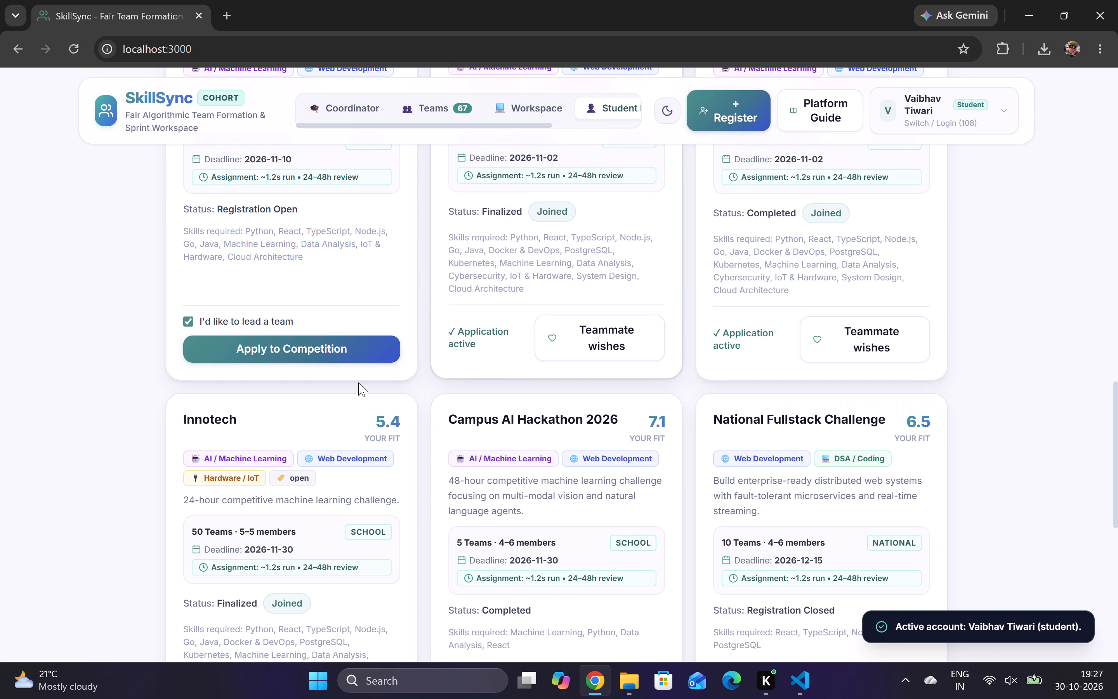
pyautogui.click(309, 337)
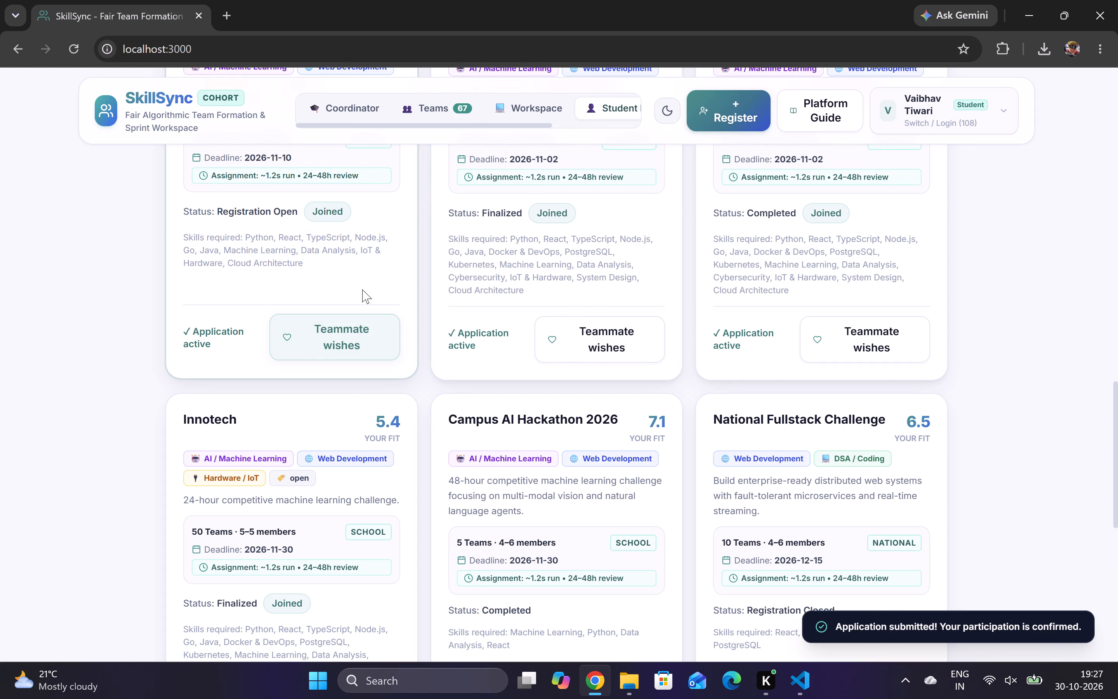
# Switch to the 9.1-rated ML student with 26h/week and apply to Campus AI Hackathon with the lead-a-team option on.
pyautogui.click(910, 99)
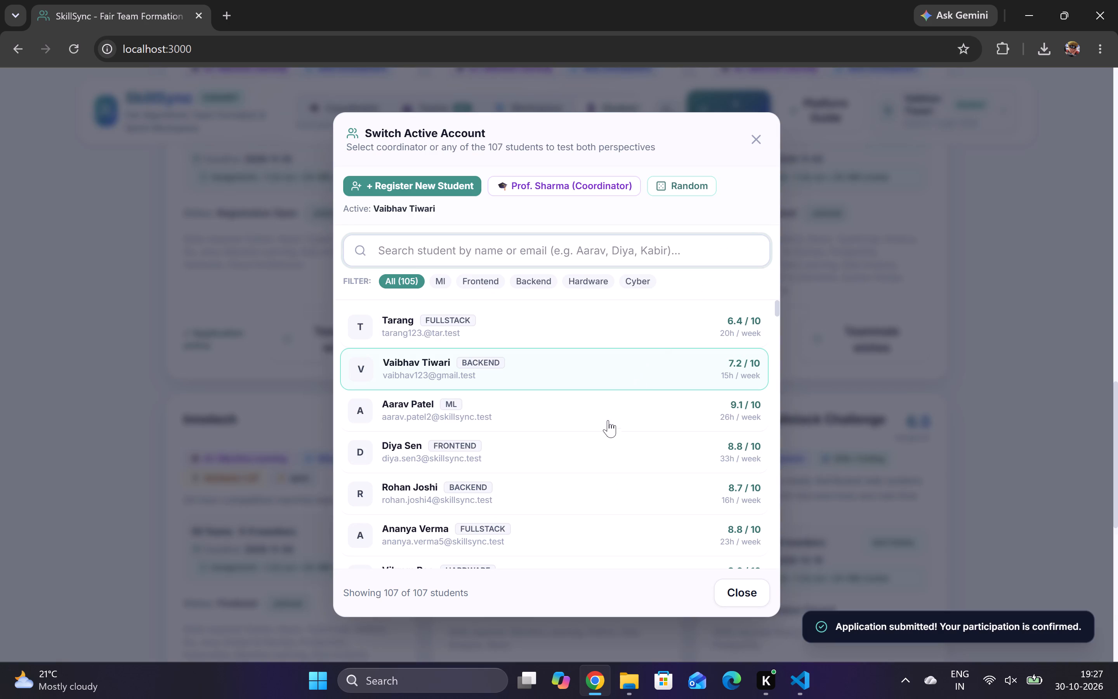
pyautogui.click(604, 428)
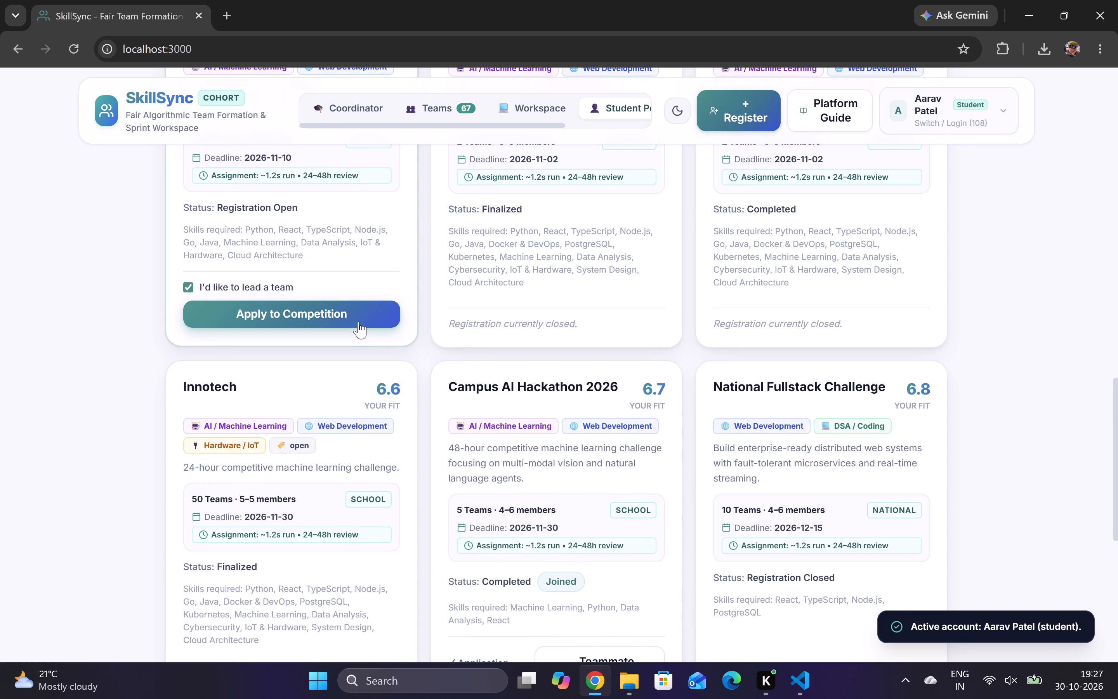
pyautogui.click(358, 322)
# Switch to the 8.8-rated Frontend student, turn off the lead-a-team option and apply to Campus AI Hackathon.
pyautogui.click(977, 116)
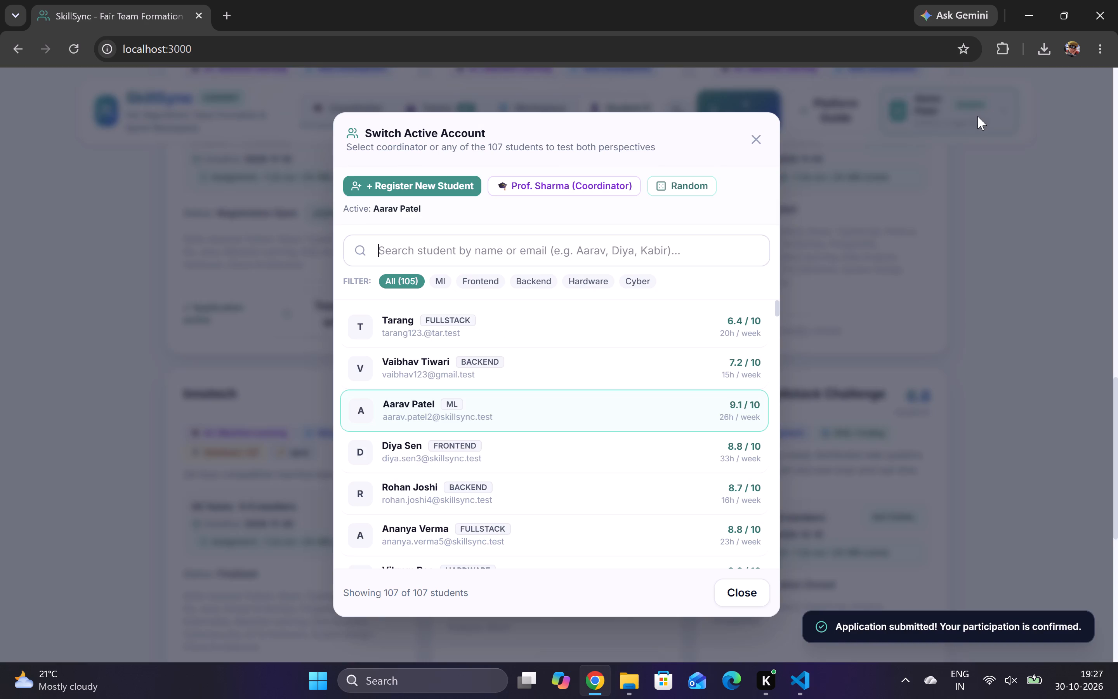
pyautogui.click(453, 450)
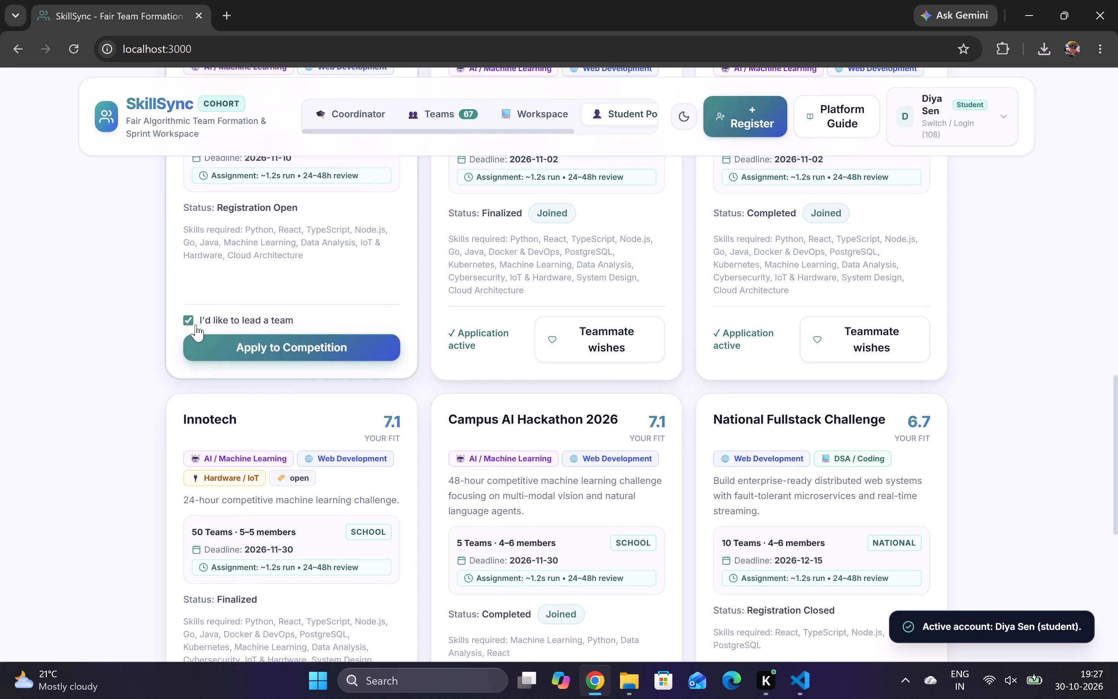
pyautogui.click(195, 325)
pyautogui.click(267, 336)
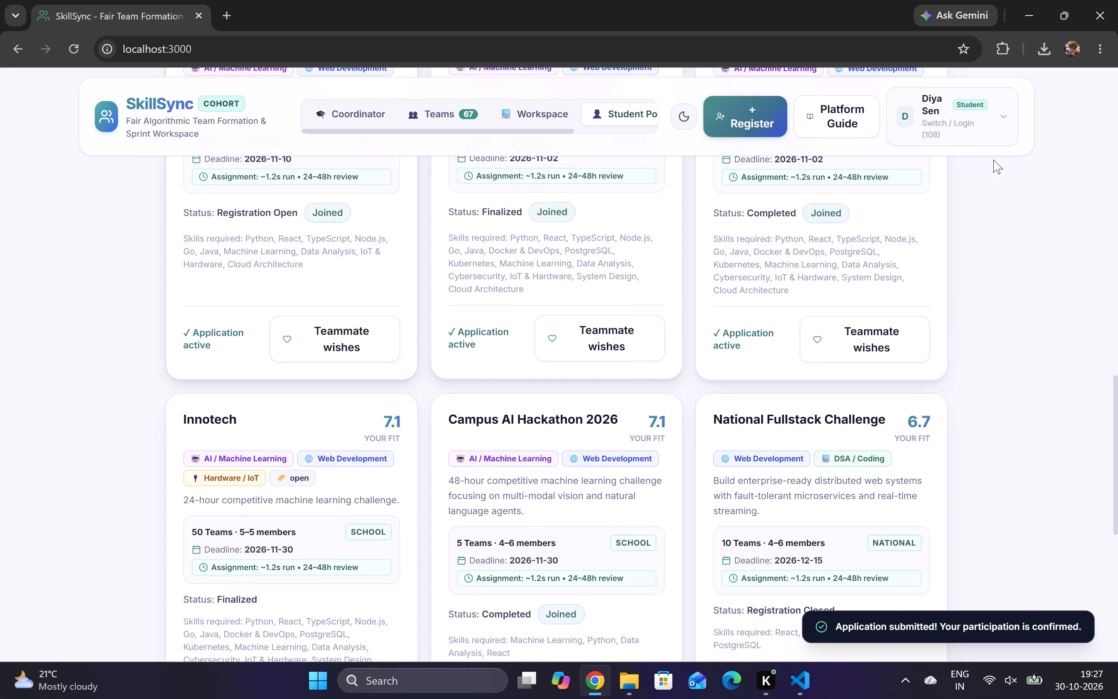
# Switch to the 8.7-rated Backend student and apply to Campus AI Hackathon without the lead-a-team option.
pyautogui.click(960, 111)
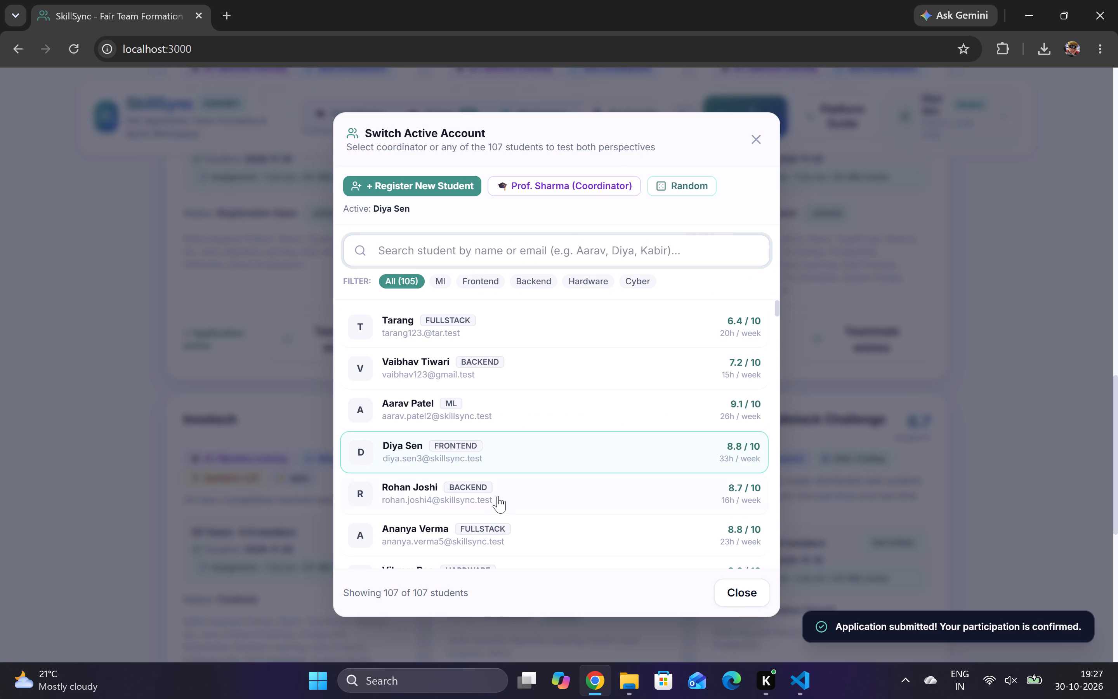
pyautogui.click(498, 497)
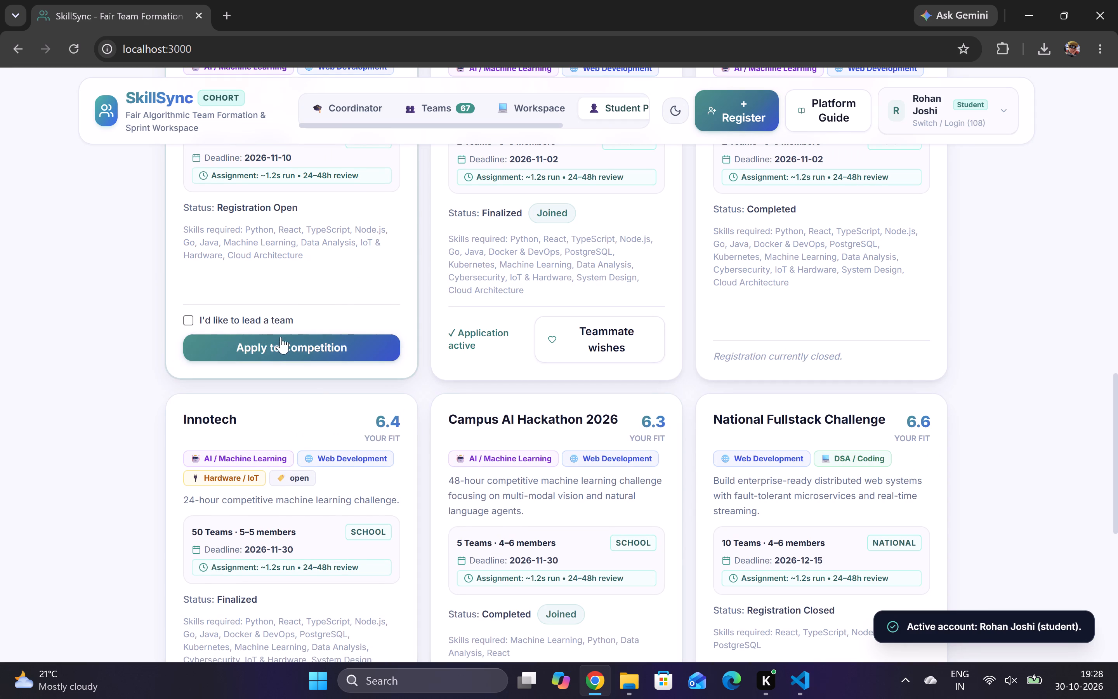
pyautogui.click(296, 345)
# Switch to the 8.8-rated Fullstack student and apply to Campus AI Hackathon without the lead-a-team option.
pyautogui.scroll(1, 486, 223)
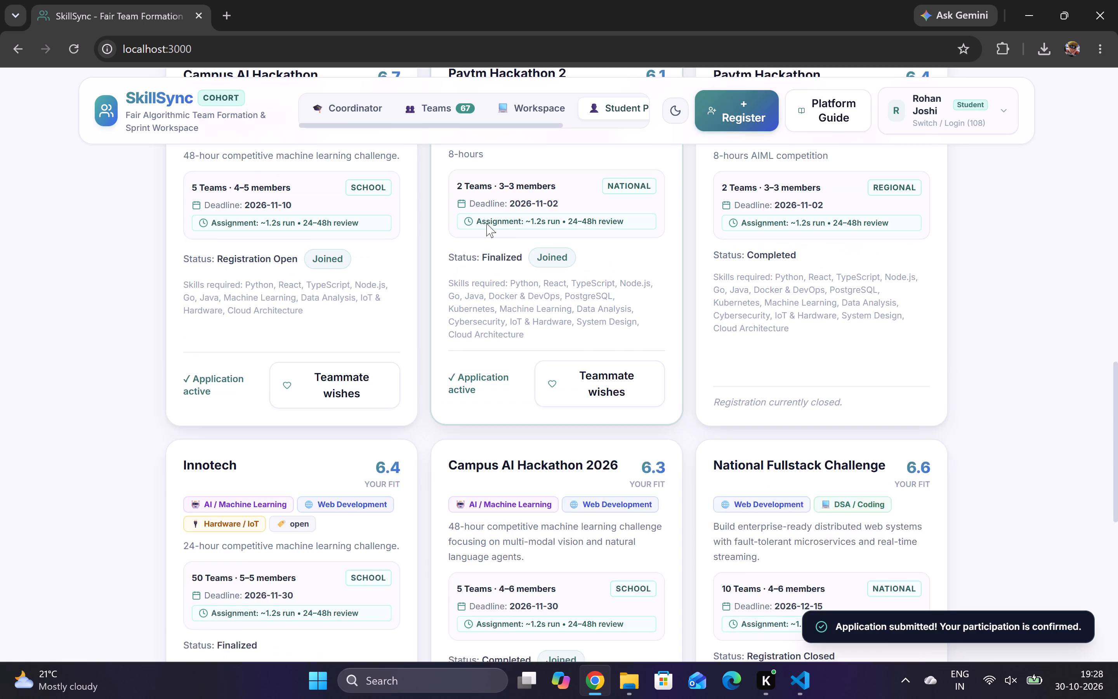
pyautogui.scroll(1, 486, 223)
pyautogui.scroll(1, 372, 294)
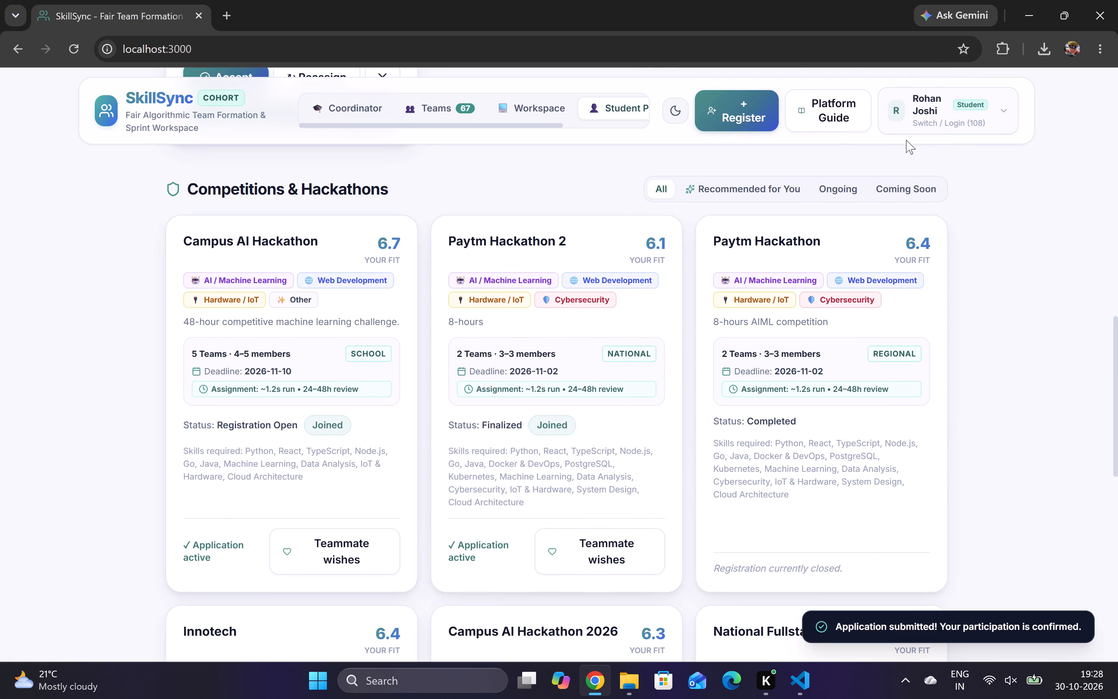
pyautogui.click(954, 115)
pyautogui.click(503, 521)
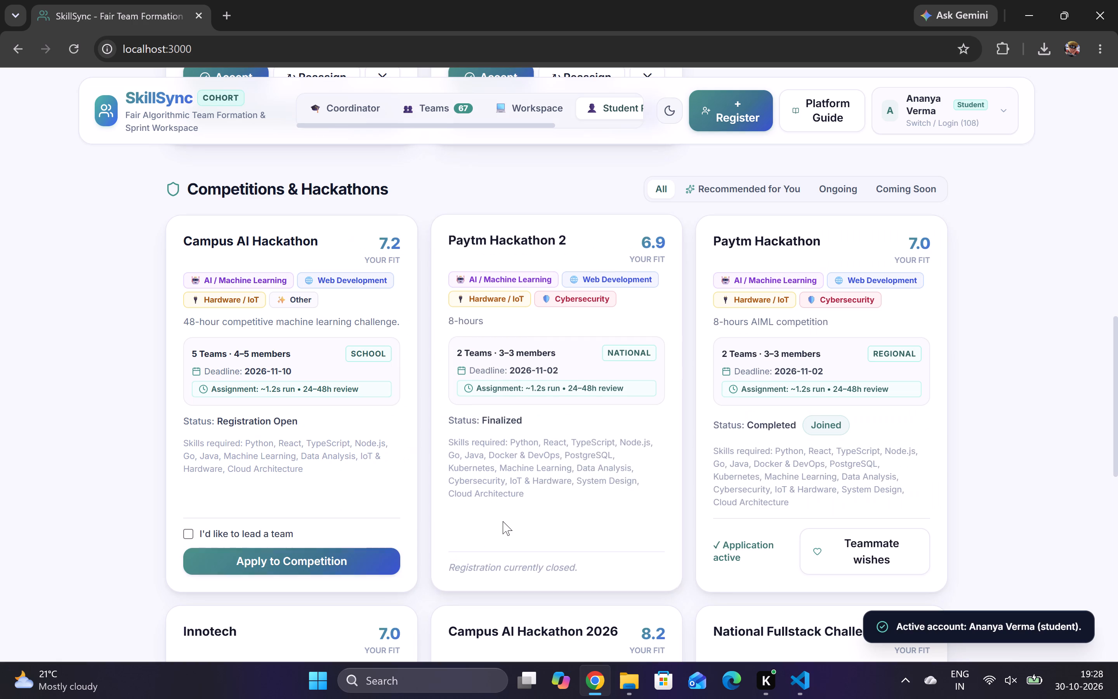
pyautogui.click(241, 564)
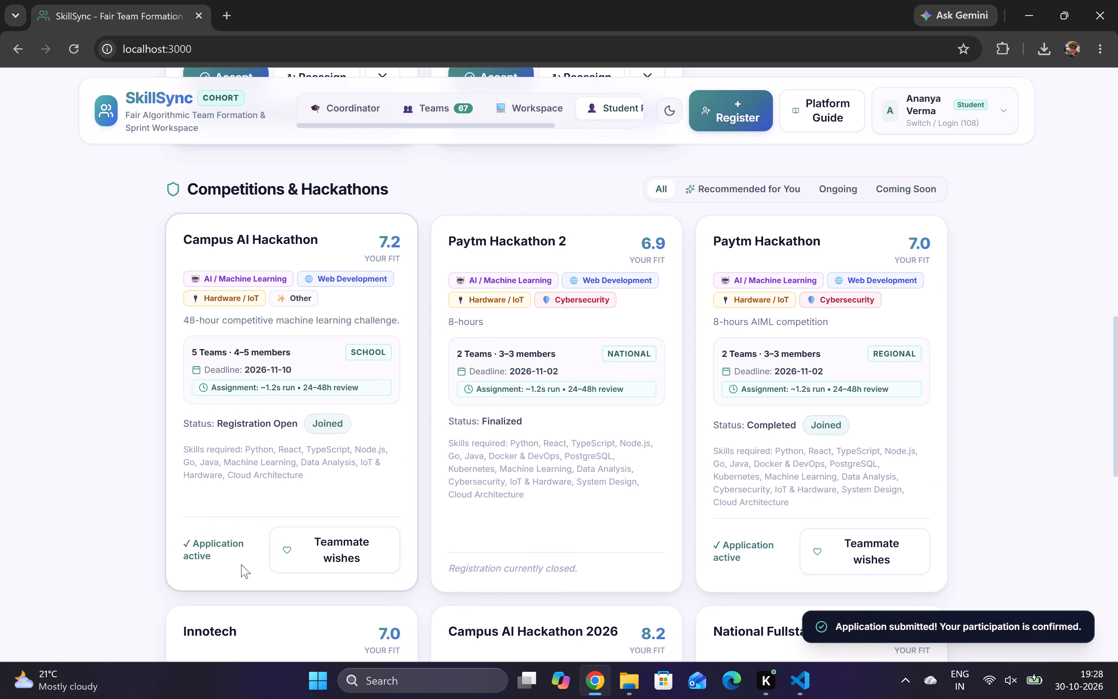
# Switch to the 8.6-rated Hardware student with 30h/week, turn on the lead-a-team option and apply to Campus AI Hackathon.
pyautogui.click(933, 123)
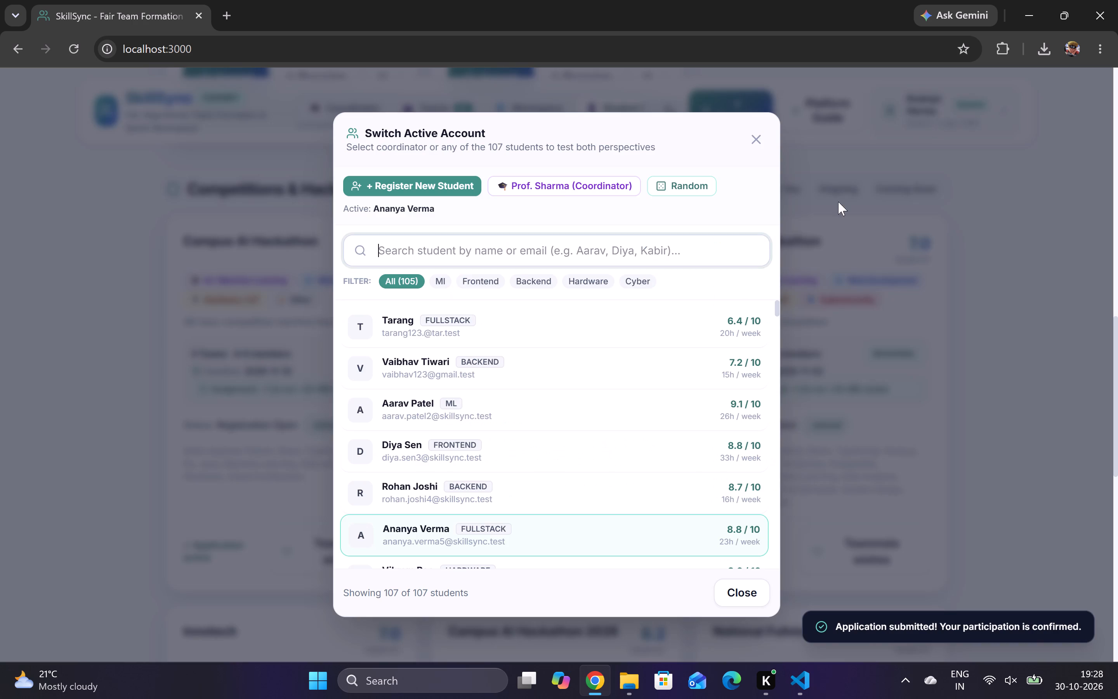
pyautogui.scroll(-3, 550, 438)
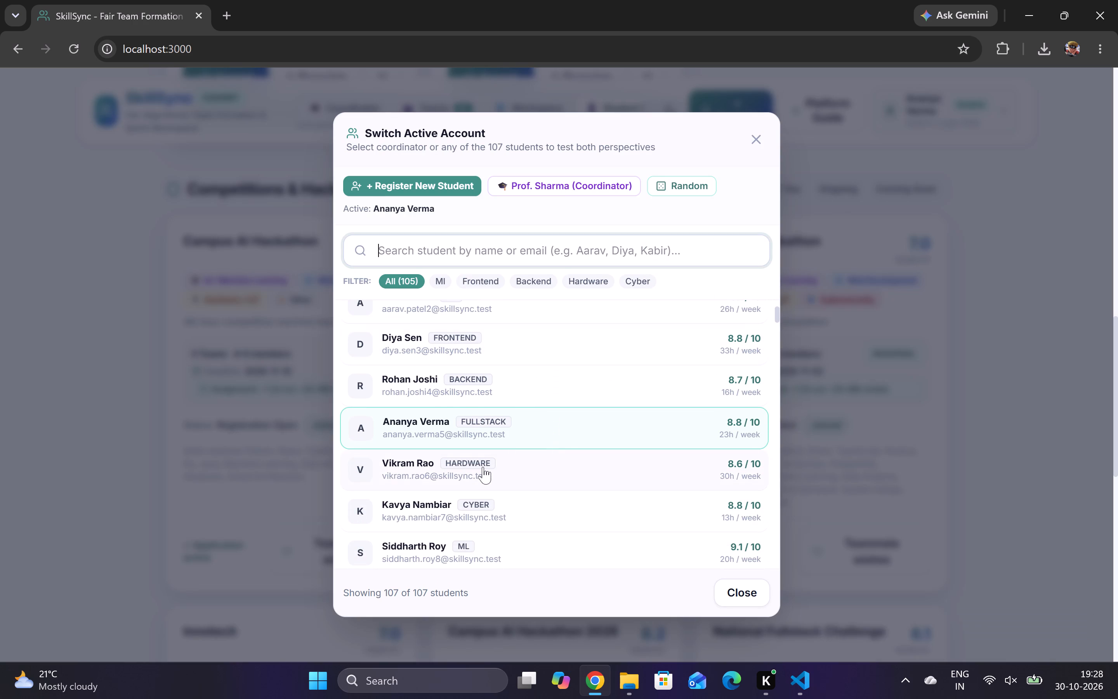
pyautogui.click(483, 467)
pyautogui.click(185, 497)
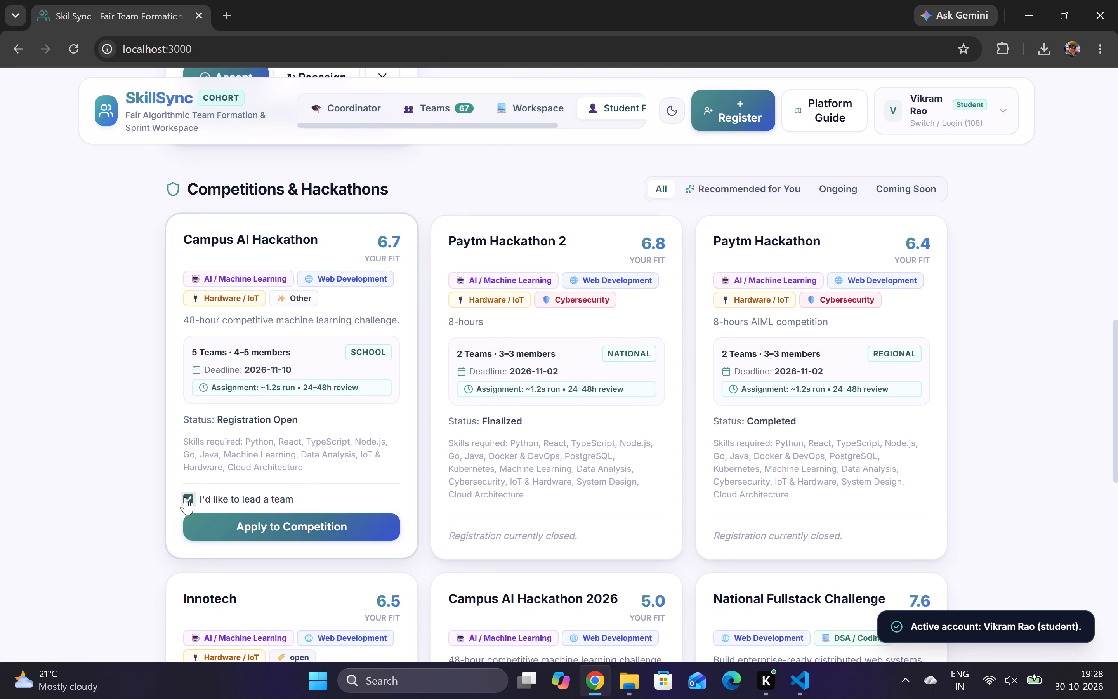
pyautogui.click(239, 525)
# Switch to the 8.8-rated Cyber student and apply to Campus AI Hackathon with the lead-a-team option on.
pyautogui.scroll(-1, 365, 316)
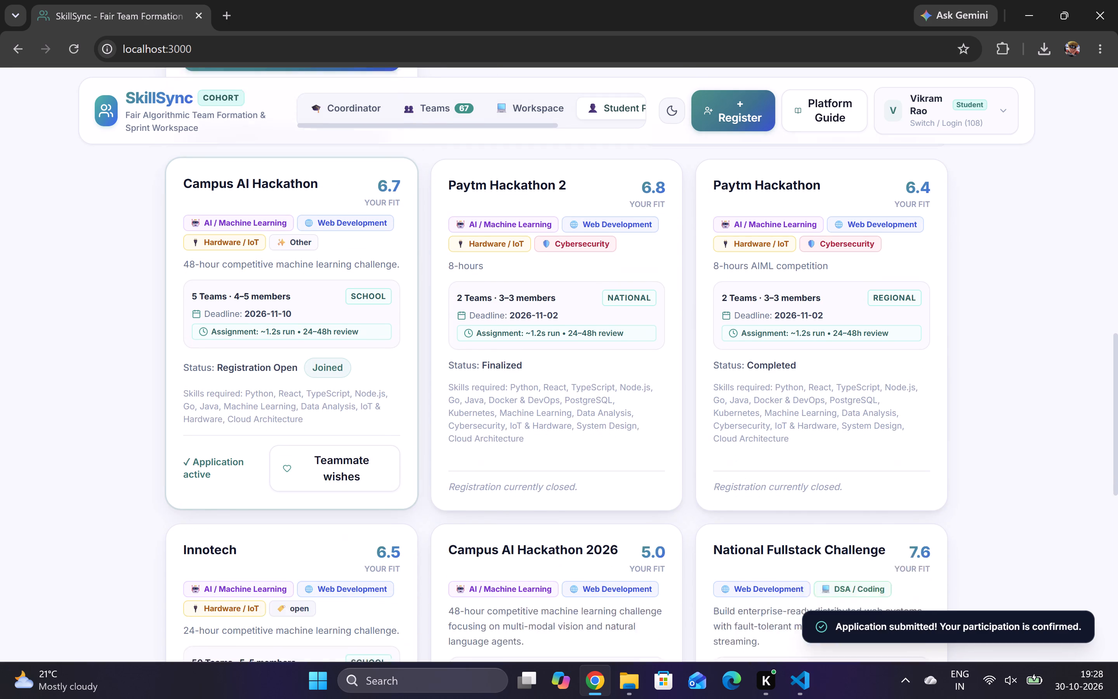
pyautogui.scroll(-1, 365, 316)
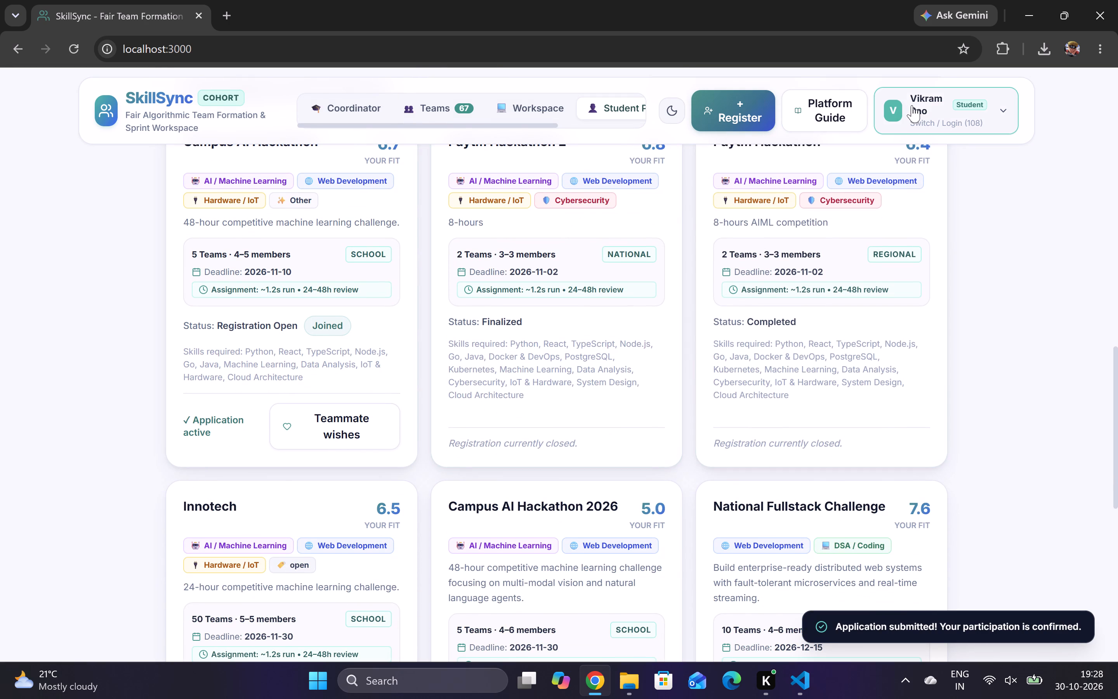
pyautogui.click(912, 105)
pyautogui.scroll(-3, 443, 485)
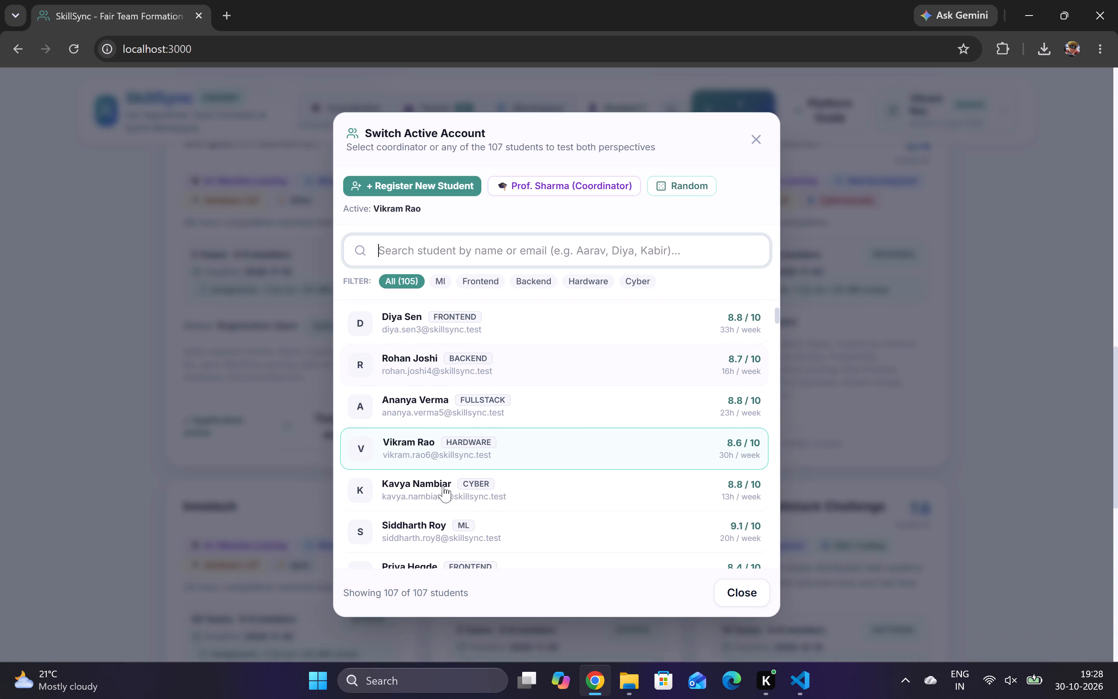
pyautogui.click(514, 477)
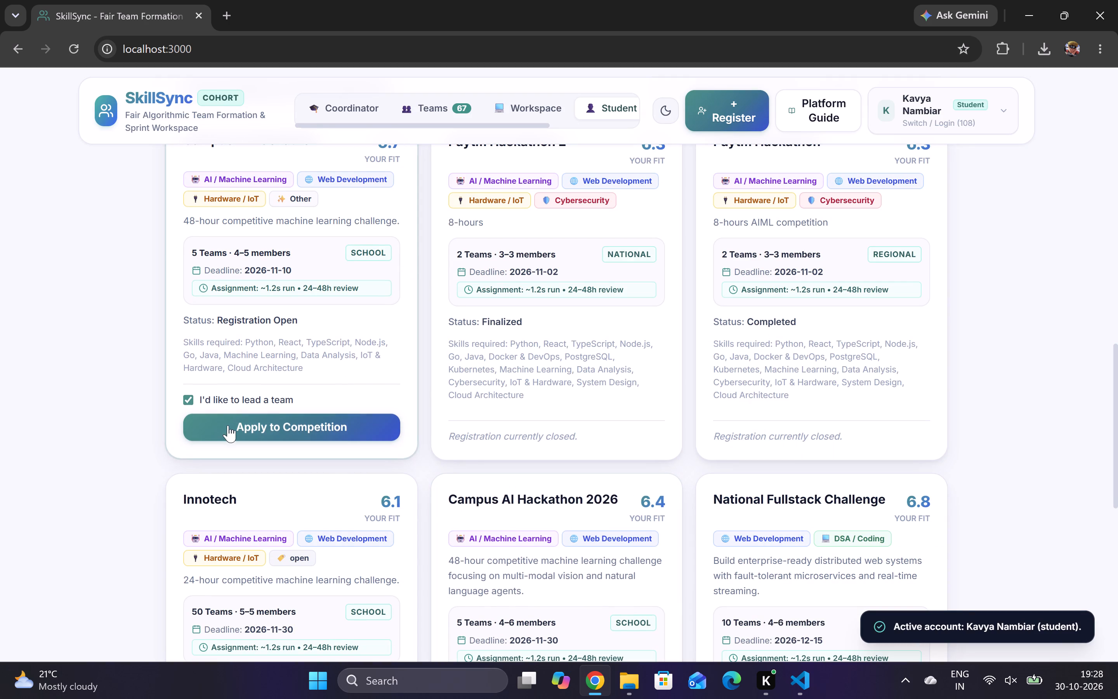
pyautogui.click(234, 431)
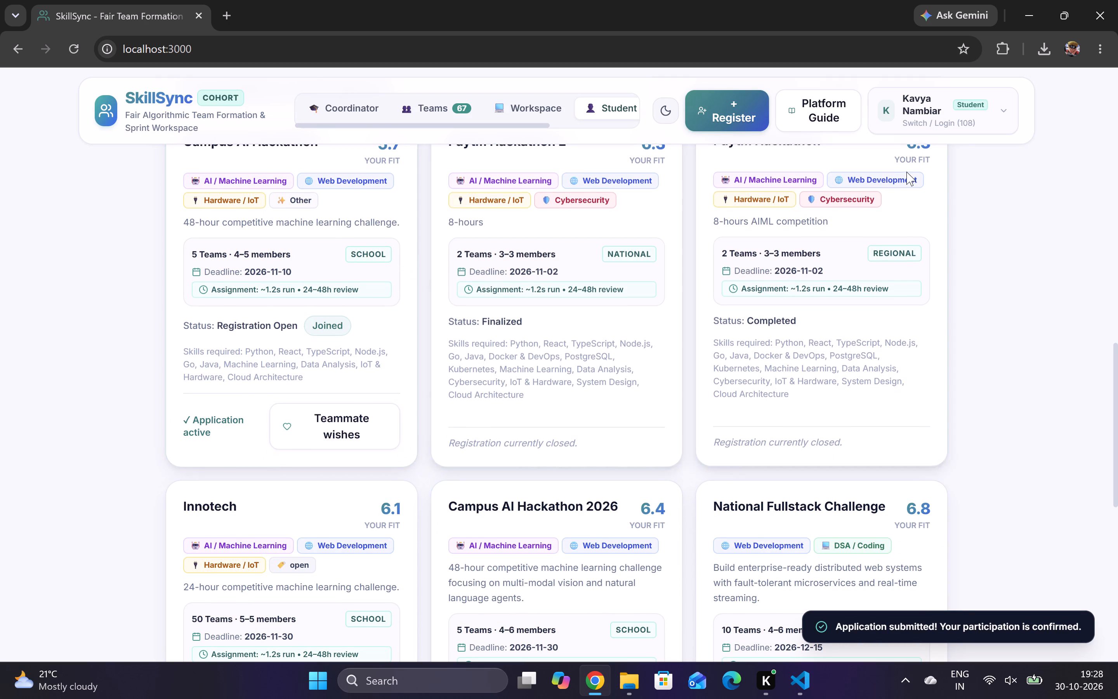
# Switch to the 9.1-rated ML student with 20h/week, turn off the lead-a-team option and apply to Campus AI Hackathon.
pyautogui.click(984, 107)
pyautogui.scroll(-1, 578, 420)
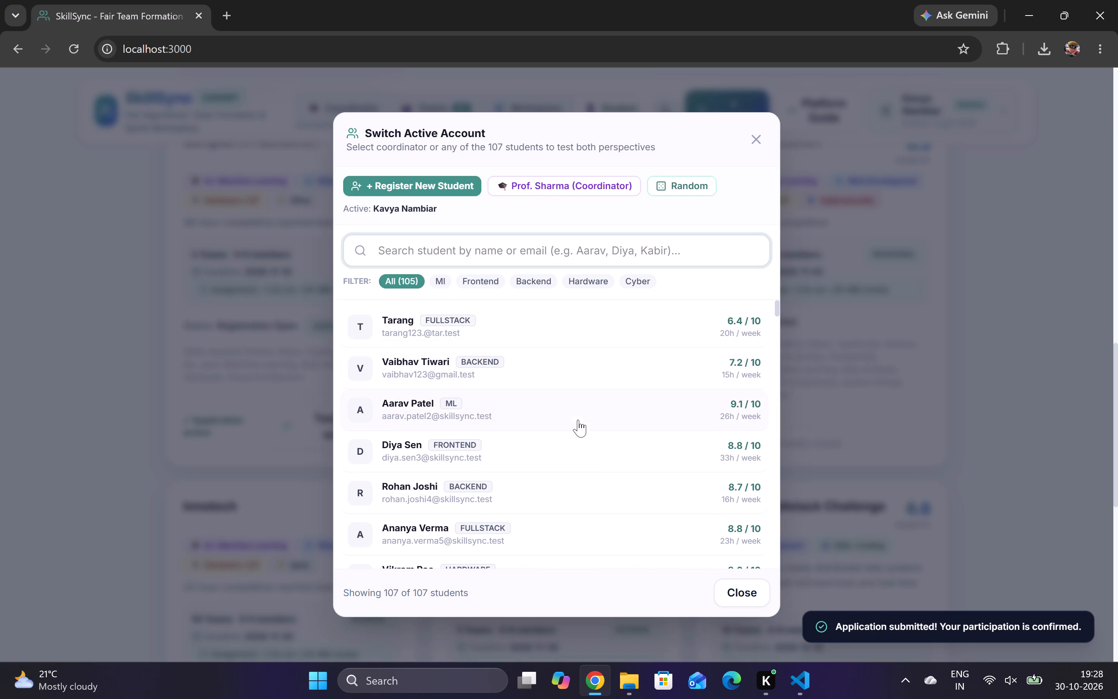
pyautogui.scroll(-2, 578, 420)
pyautogui.click(510, 504)
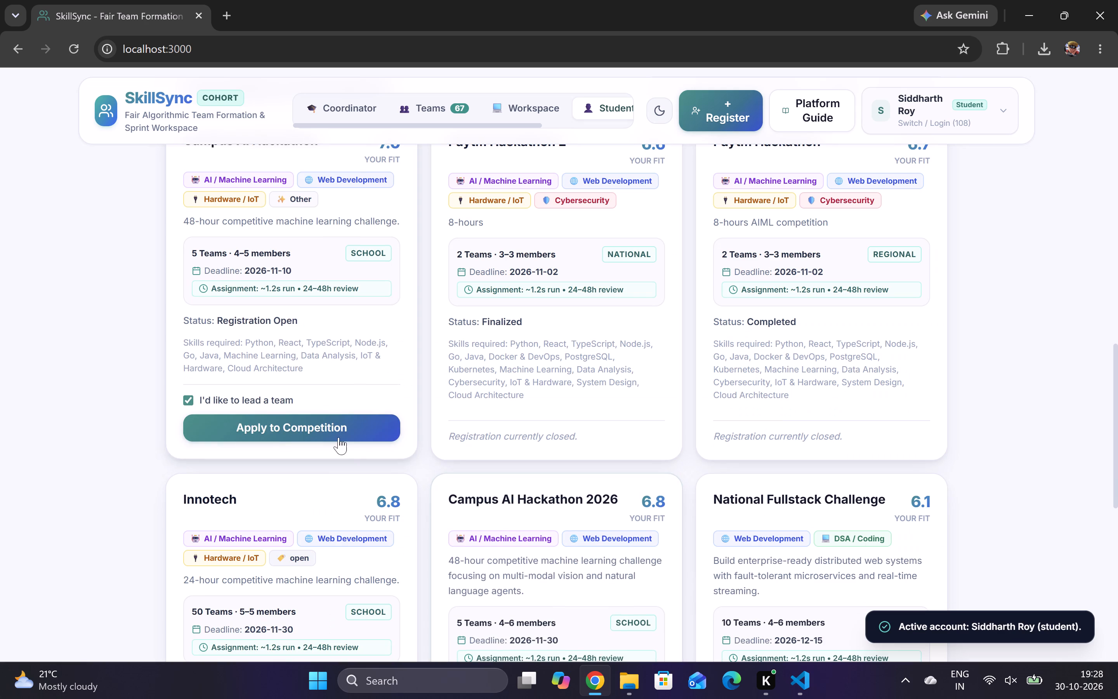
pyautogui.click(200, 400)
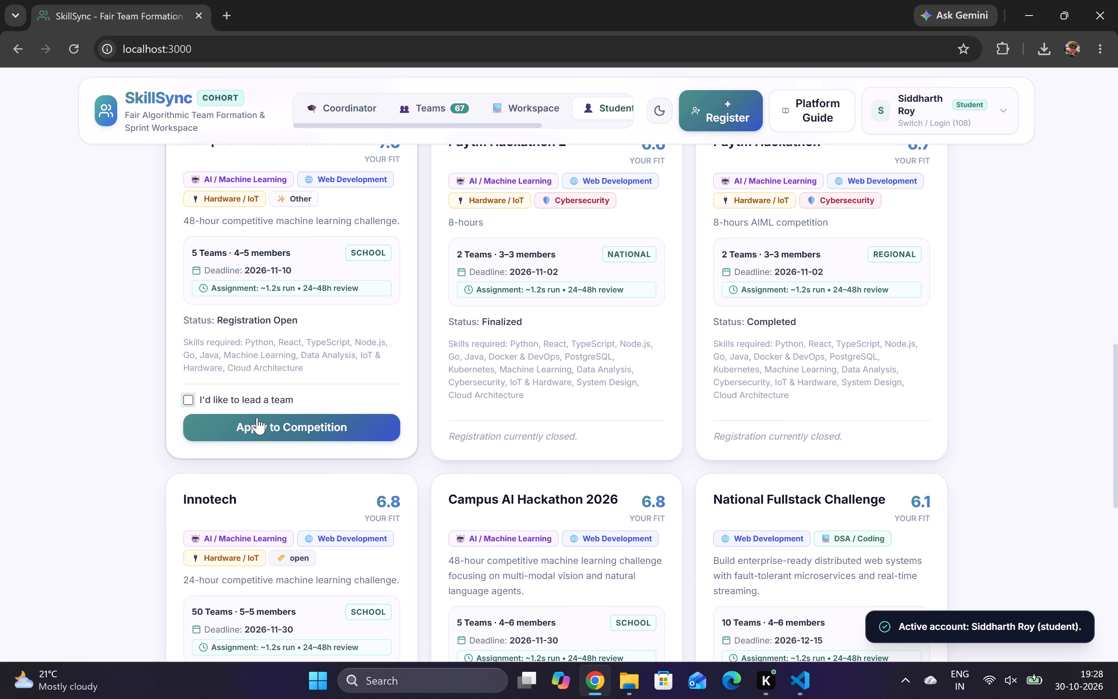
pyautogui.click(262, 423)
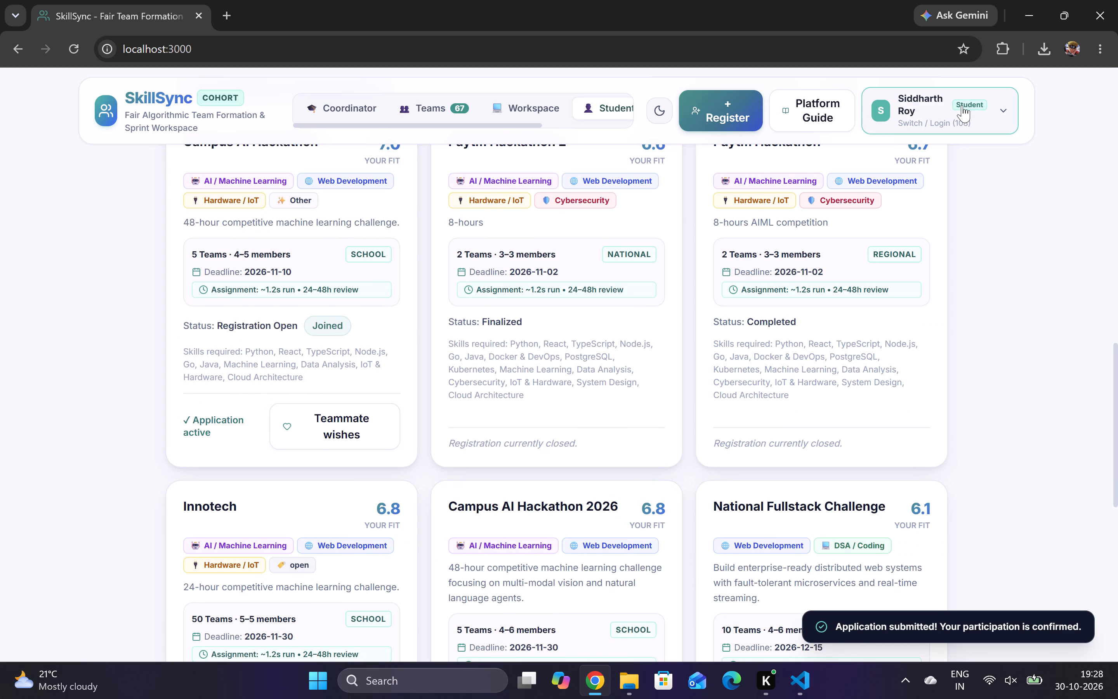
# Switch to the 8.4-rated Frontend student with 27h/week and apply to Campus AI Hackathon.
pyautogui.click(962, 105)
pyautogui.scroll(-4, 606, 410)
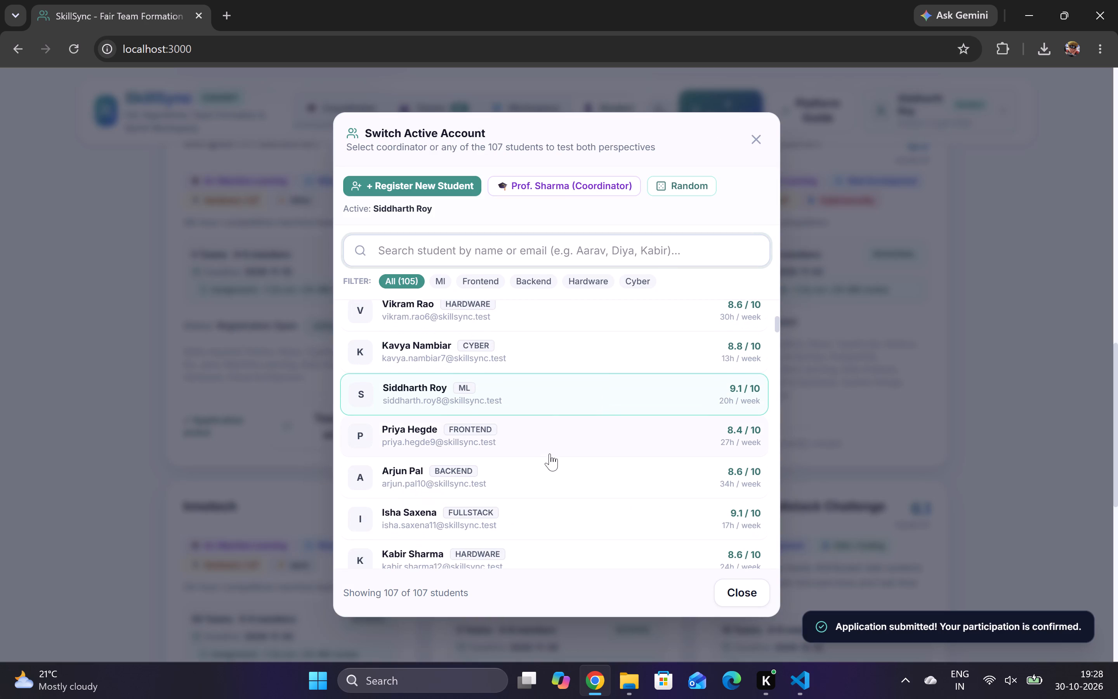
pyautogui.click(550, 447)
pyautogui.click(226, 401)
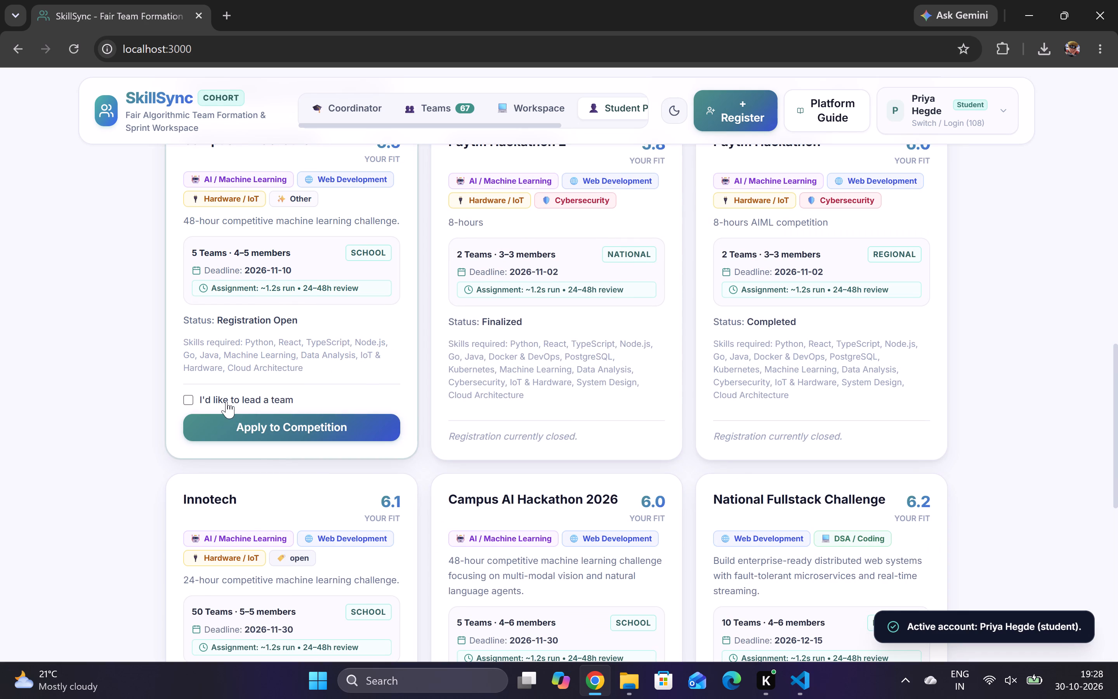
pyautogui.click(246, 424)
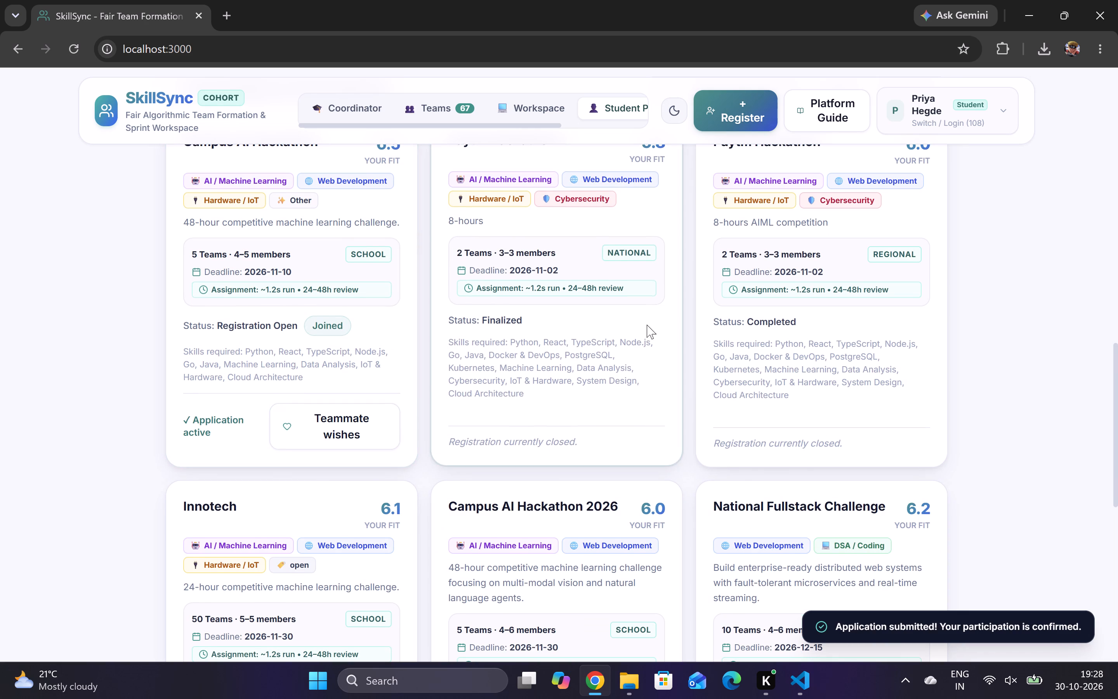
# Switch to the 8.6-rated Backend student with 34h/week and apply to Campus AI Hackathon with the lead-a-team option on.
pyautogui.click(934, 104)
pyautogui.scroll(-5, 588, 352)
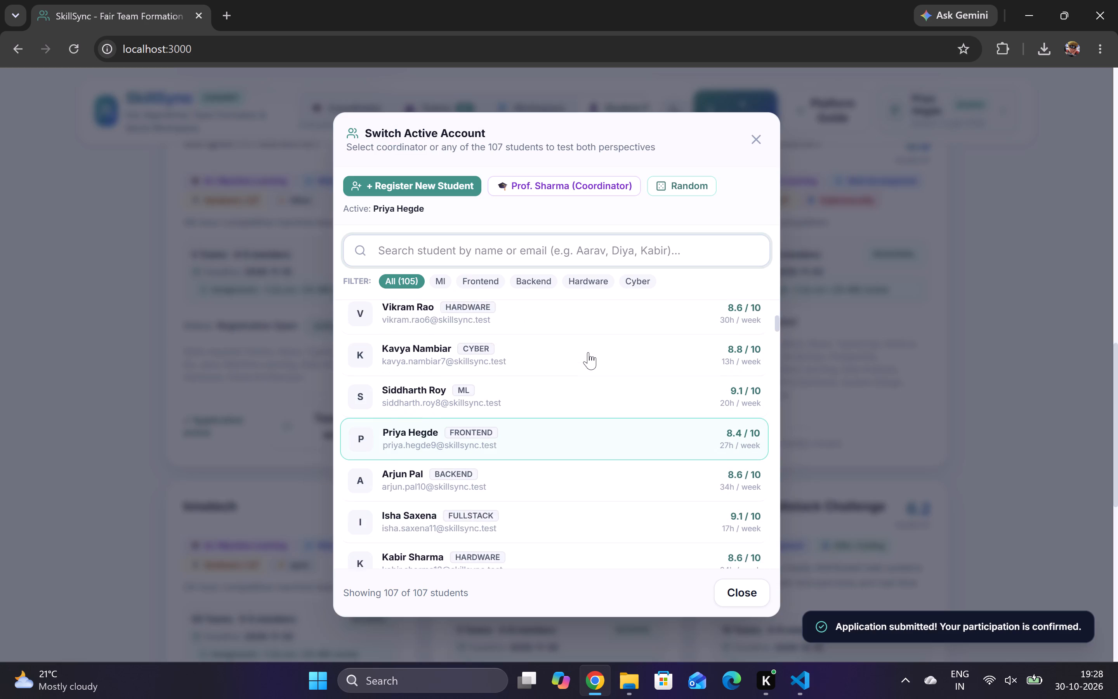
pyautogui.click(486, 448)
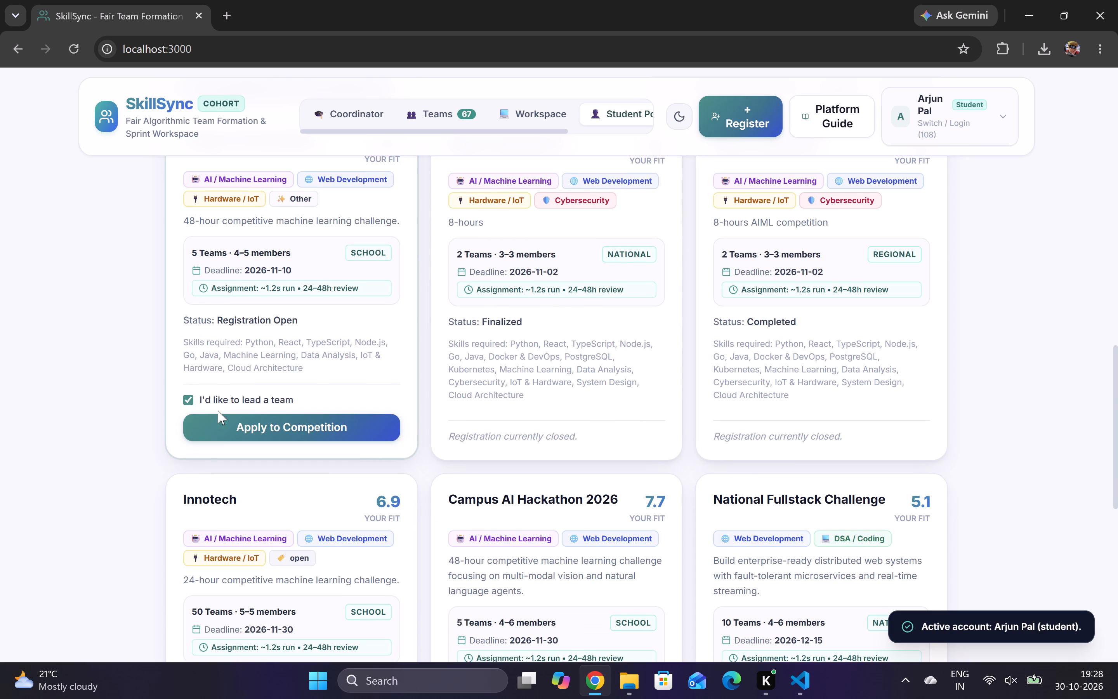
pyautogui.click(236, 424)
# Switch to the last listed student, an 8.6-rated Backend one, turn off the lead-a-team option and apply to Campus AI Hackathon.
pyautogui.click(925, 116)
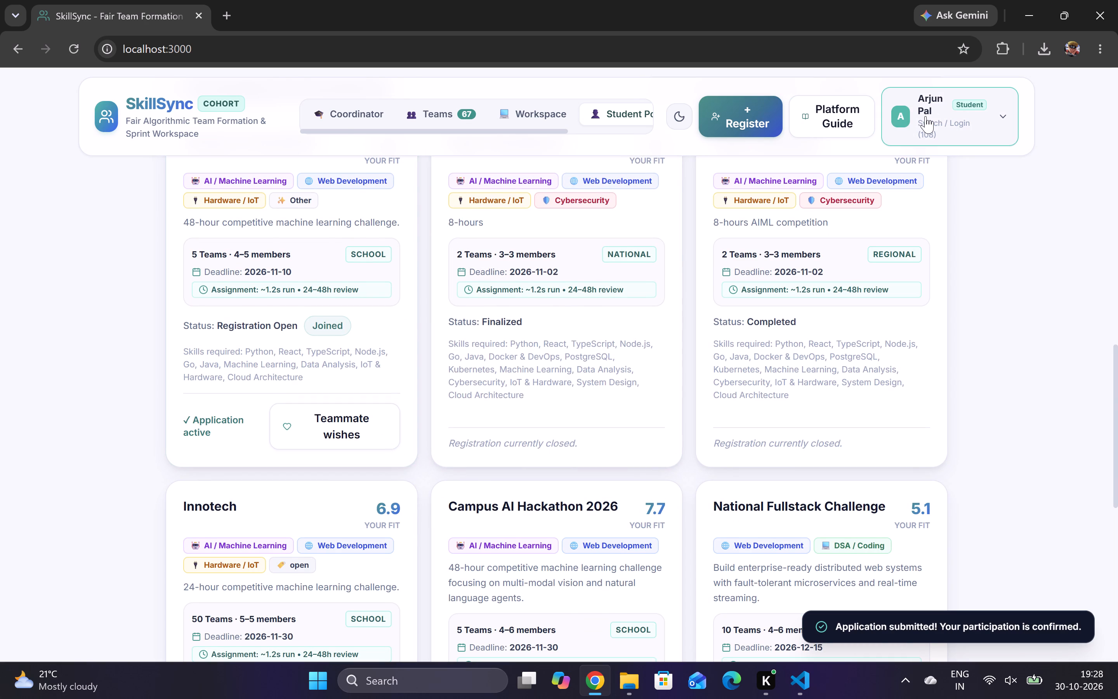
pyautogui.scroll(-10, 499, 503)
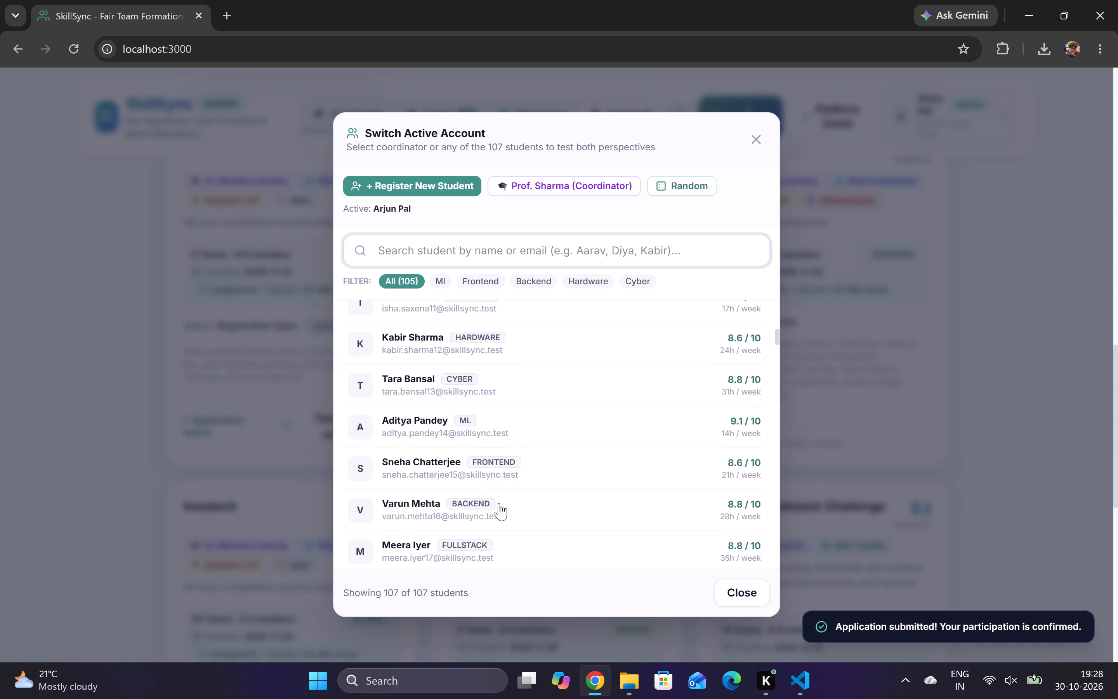
pyautogui.scroll(-17, 499, 503)
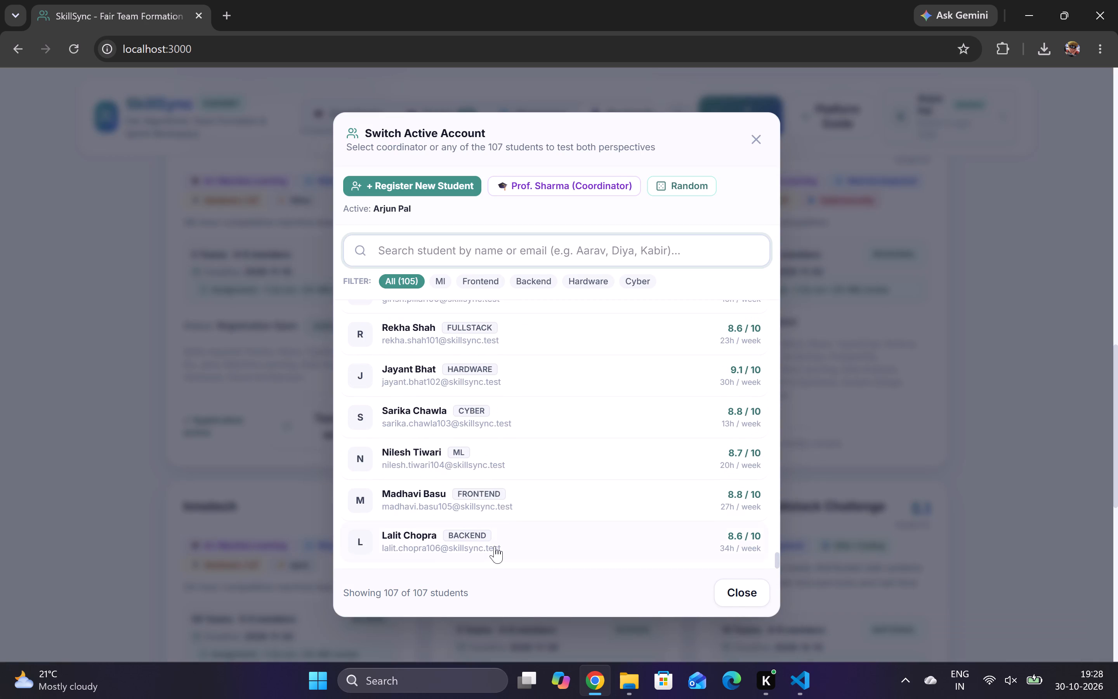
pyautogui.click(495, 546)
pyautogui.click(213, 398)
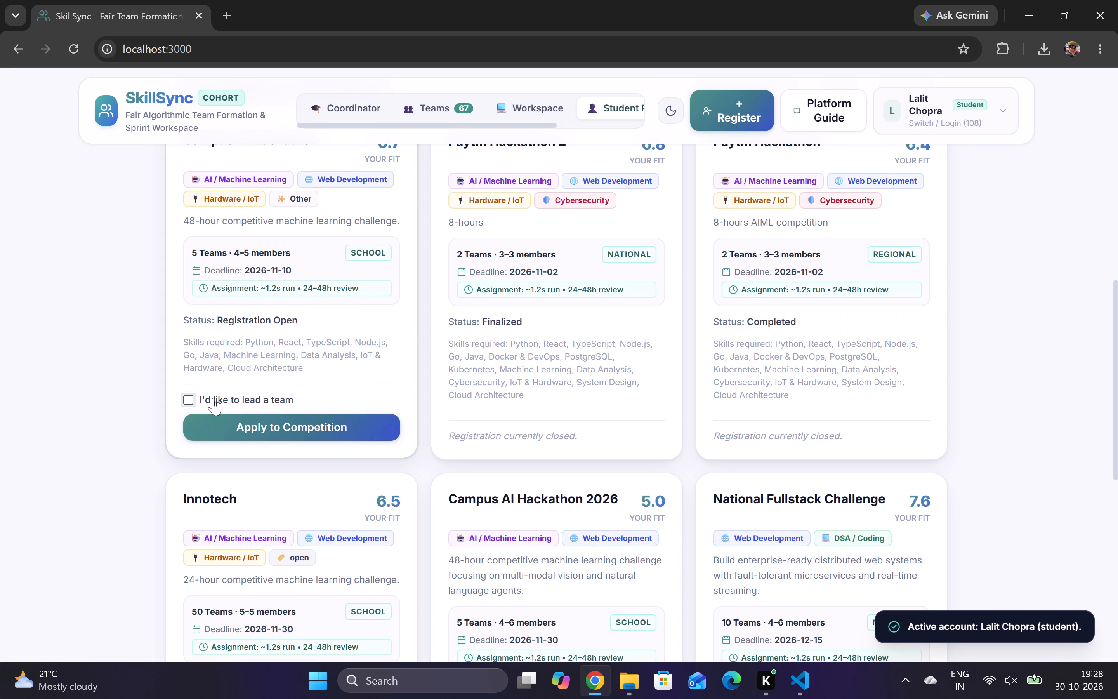
pyautogui.click(243, 431)
# Switch to Madhavi, an 8.8-rated Frontend student near the list's end, and apply to Campus AI Hackathon with the lead-a-team option off.
pyautogui.click(954, 106)
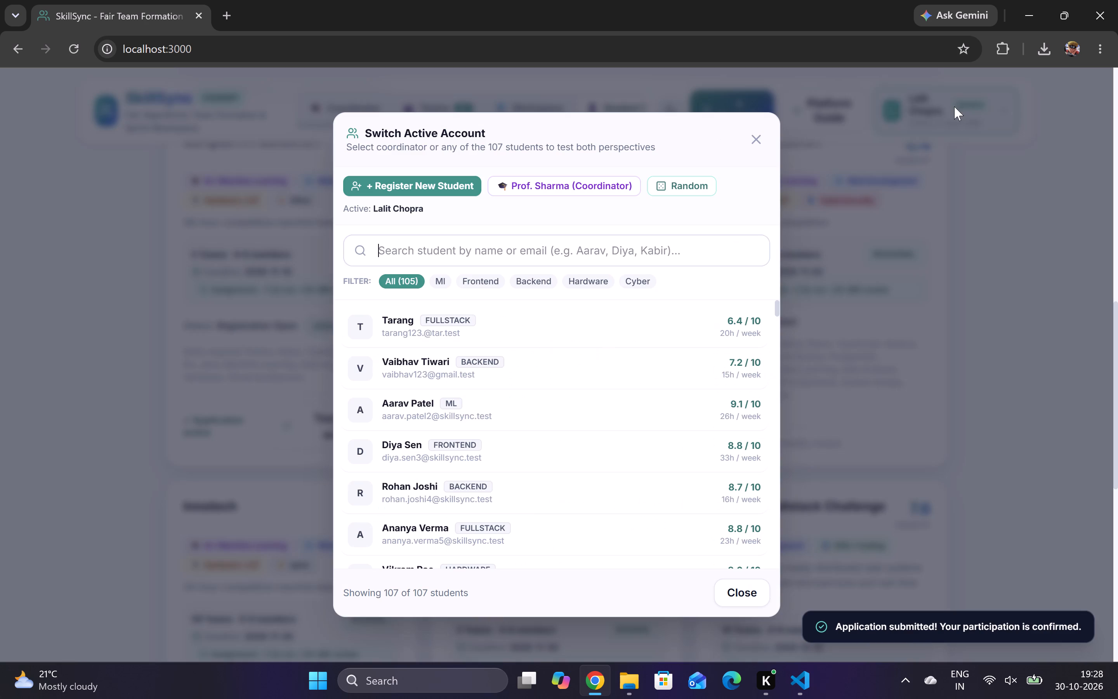
pyautogui.scroll(-20, 507, 511)
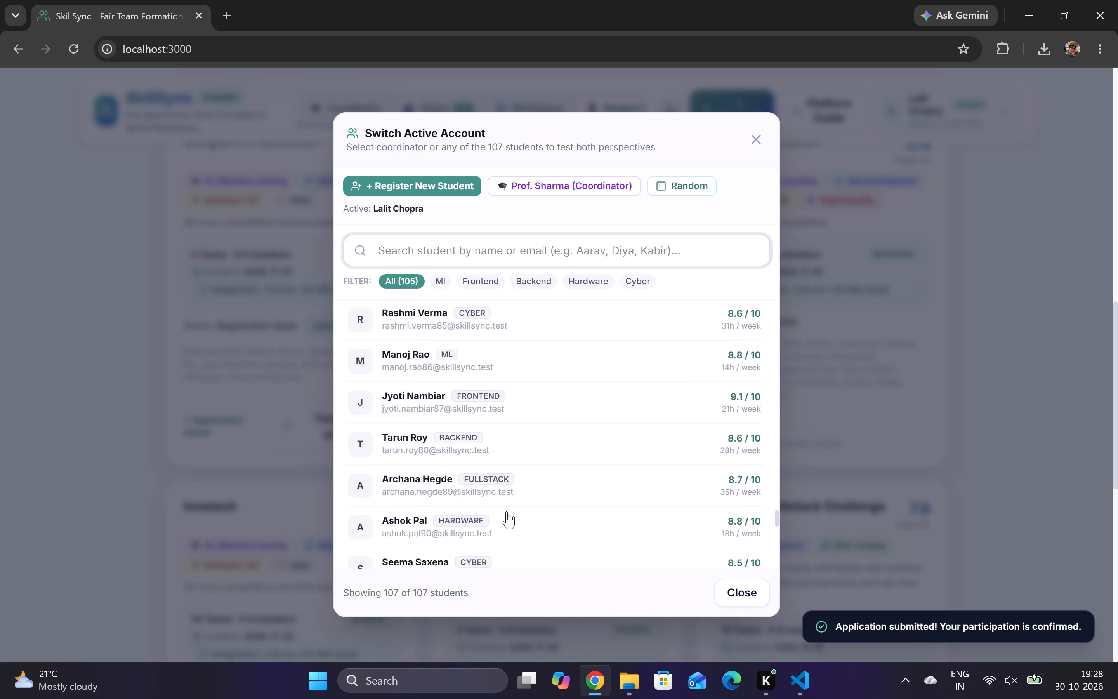
pyautogui.scroll(-11, 507, 511)
pyautogui.click(510, 489)
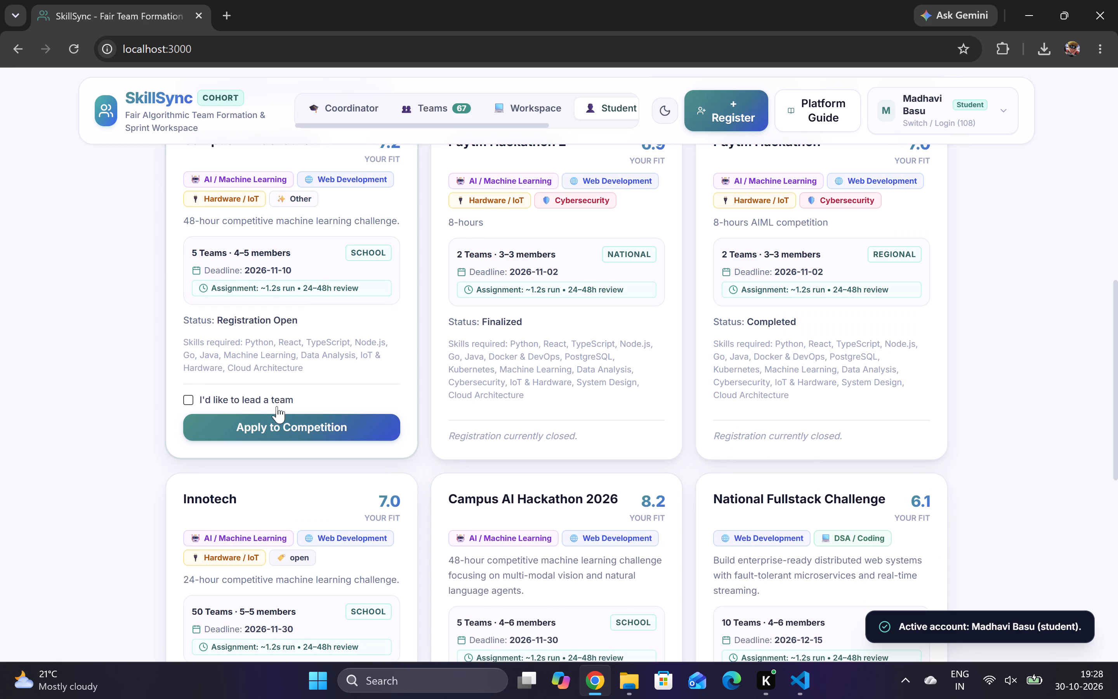
pyautogui.click(271, 429)
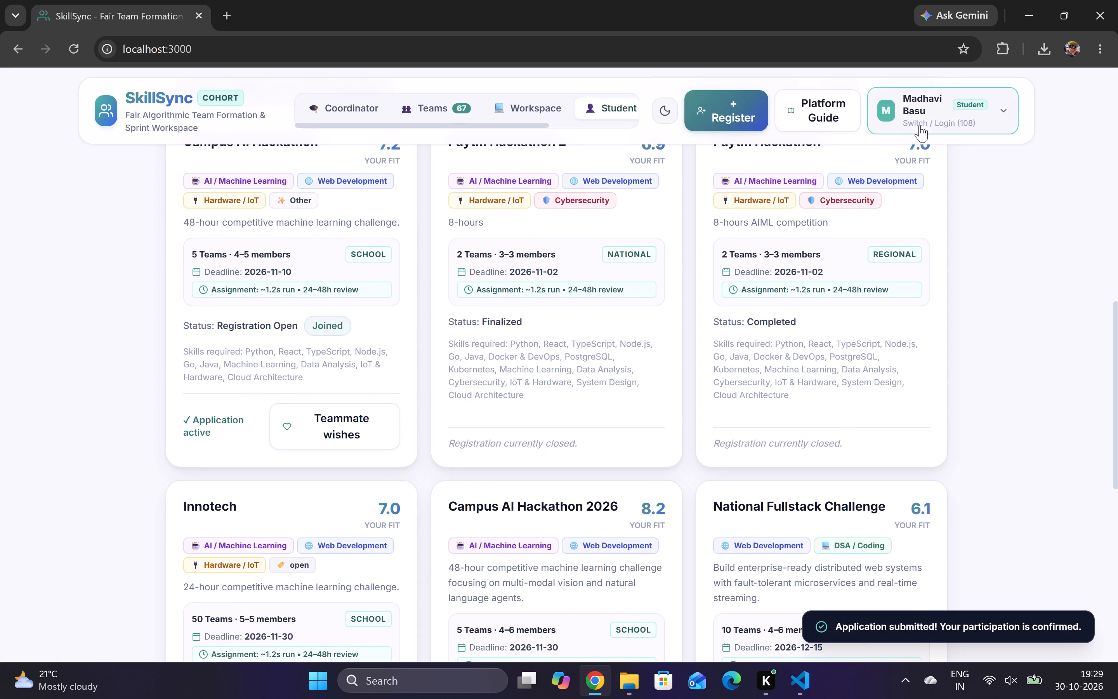
# Switch to the 8.7-rated ML student with 20h/week and apply to Campus AI Hackathon with the lead-a-team option off.
pyautogui.click(920, 125)
pyautogui.scroll(-20, 467, 410)
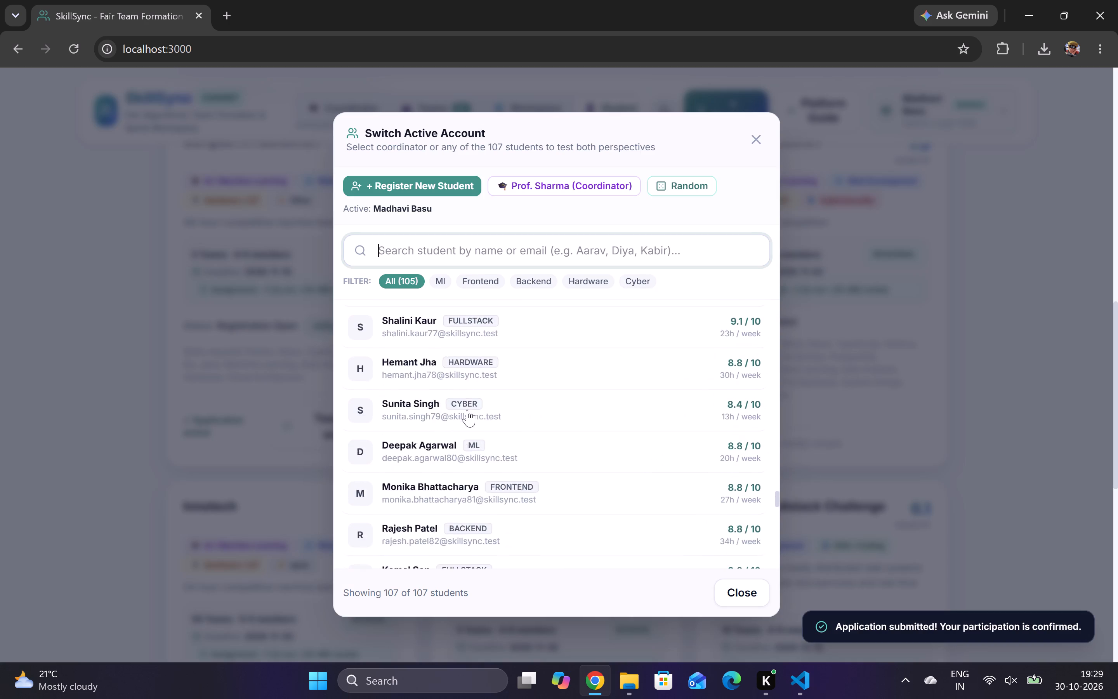
pyautogui.scroll(-10, 467, 410)
pyautogui.click(460, 460)
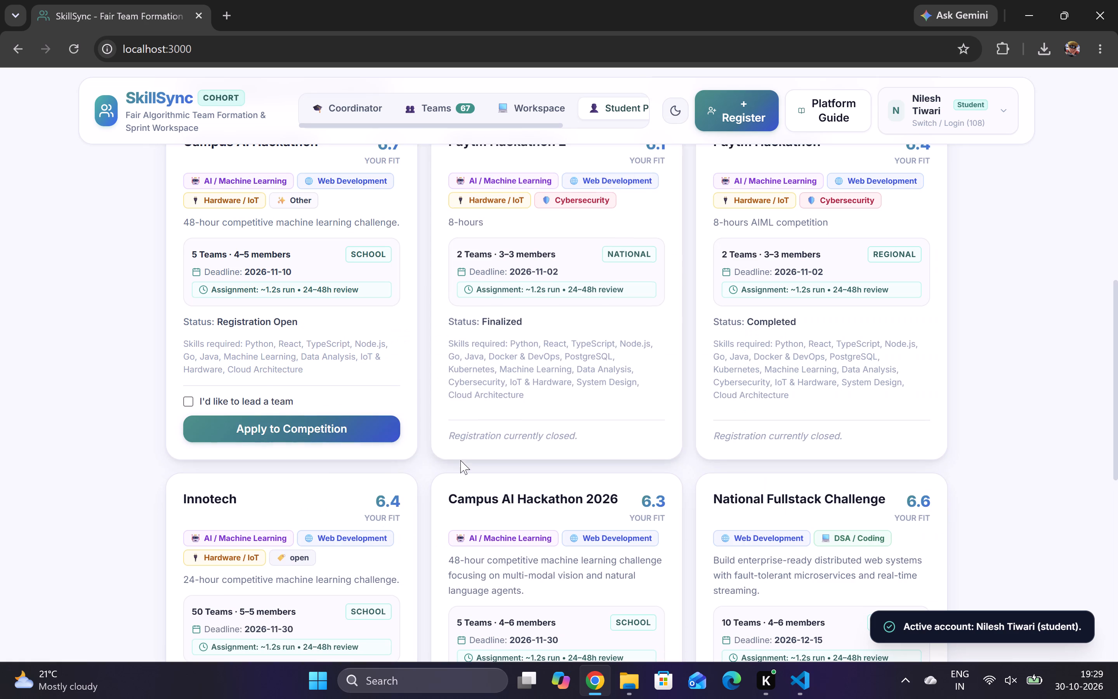
pyautogui.click(255, 432)
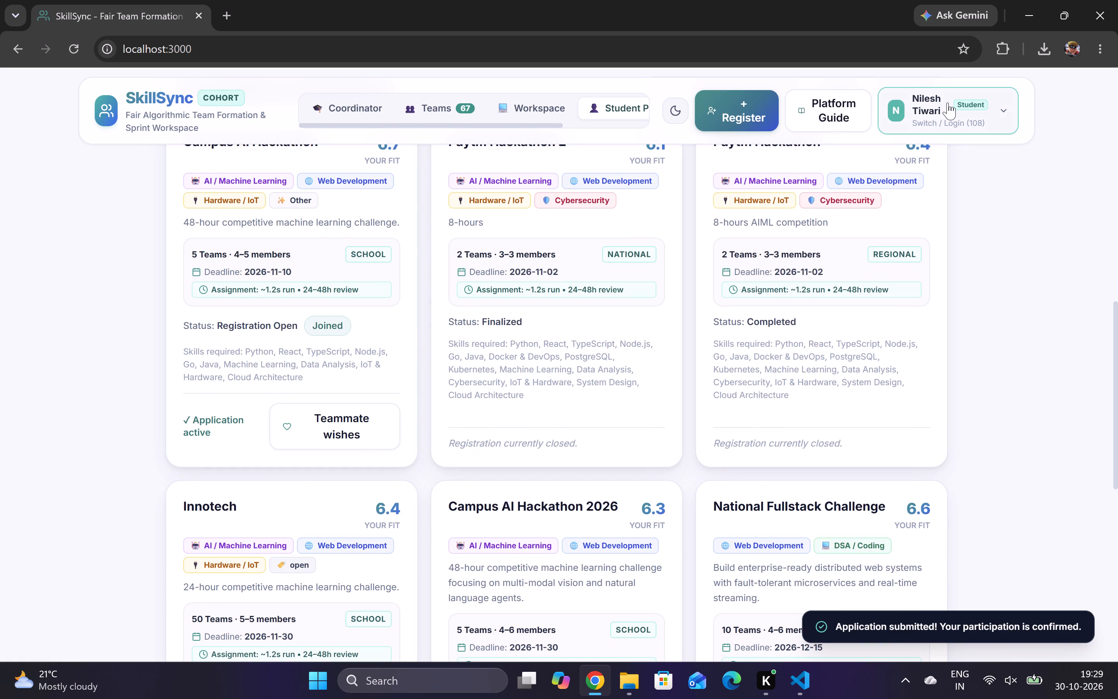
# Switch to the 8.4-rated Cyber student with 19h/week and apply to Campus AI Hackathon.
pyautogui.click(948, 103)
pyautogui.scroll(-13, 460, 496)
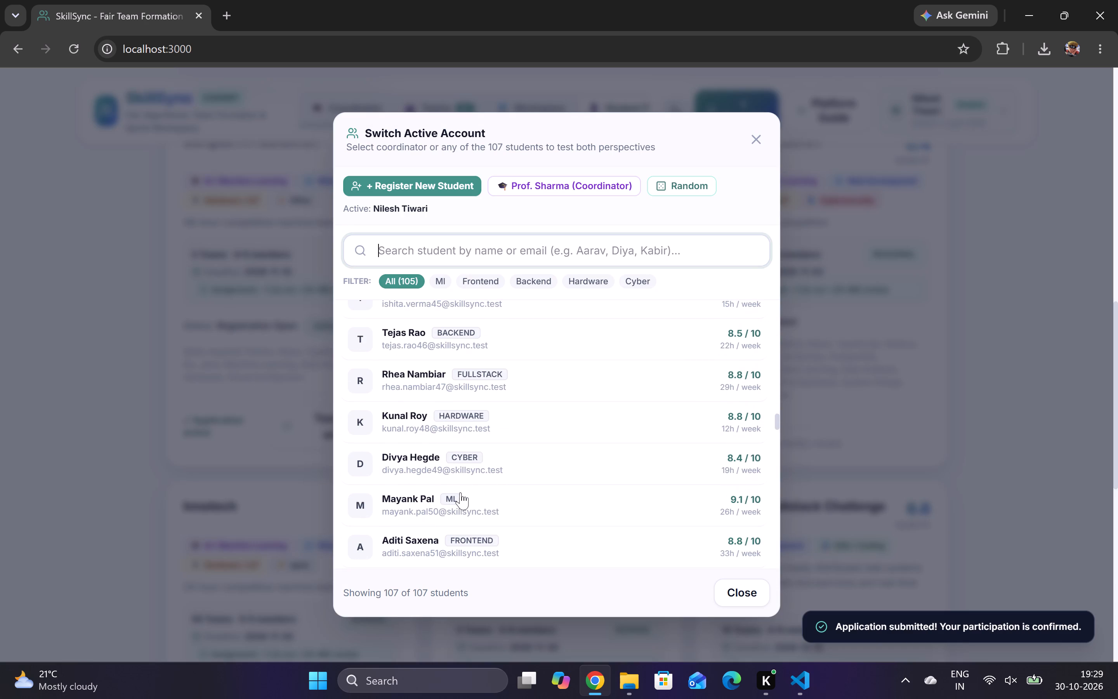
pyautogui.click(460, 465)
pyautogui.click(312, 424)
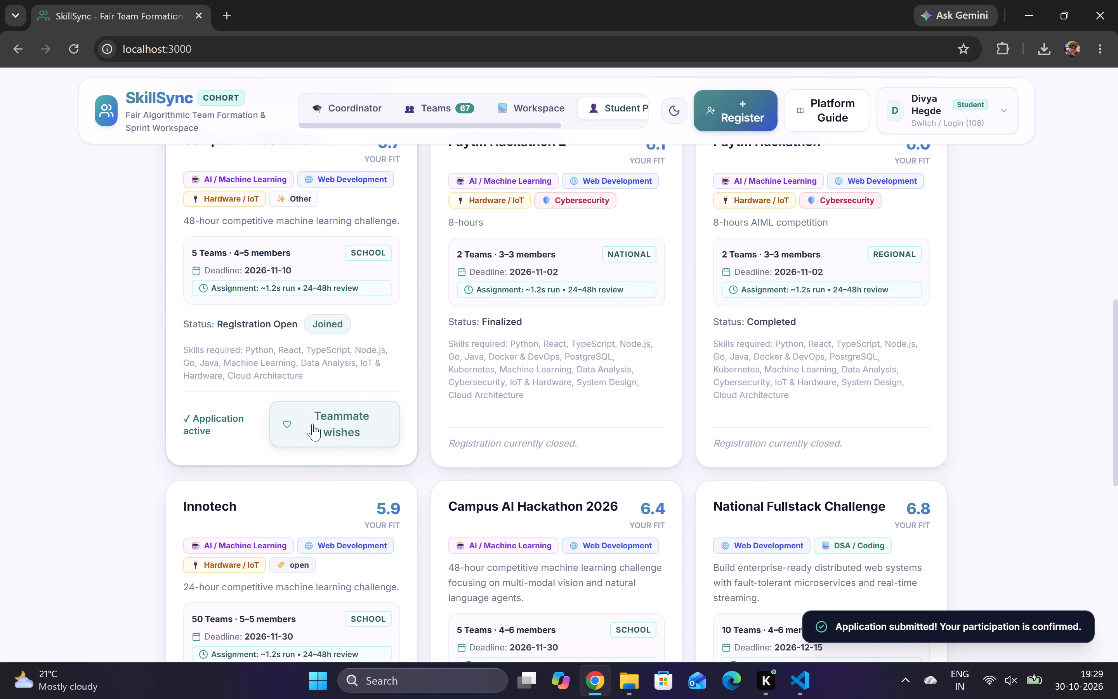
# Switch to the 9.1-rated ML student Mayank with 26h/week and apply to Campus AI Hackathon with the lead-a-team option off.
pyautogui.click(918, 108)
pyautogui.scroll(-11, 568, 421)
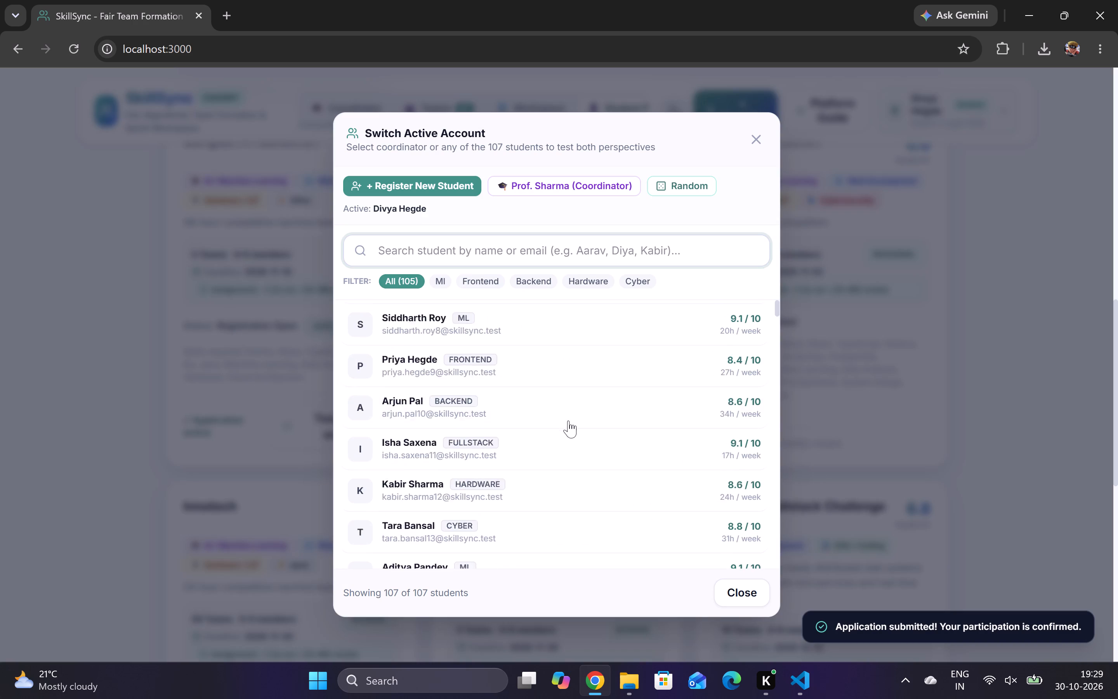
pyautogui.click(488, 512)
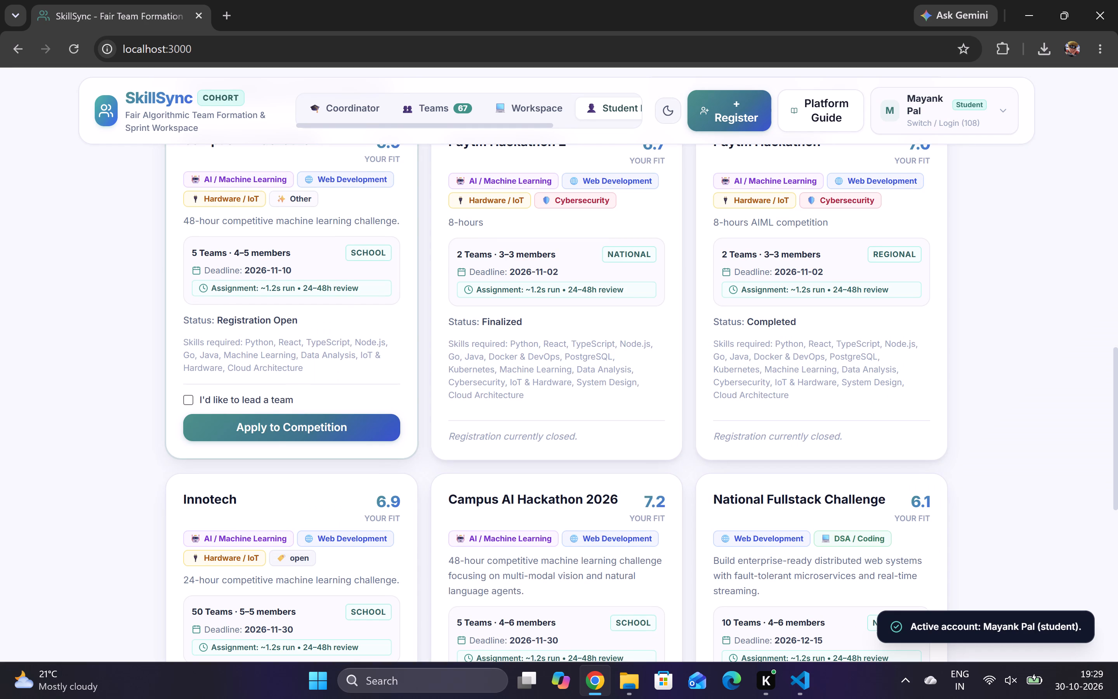
pyautogui.click(272, 432)
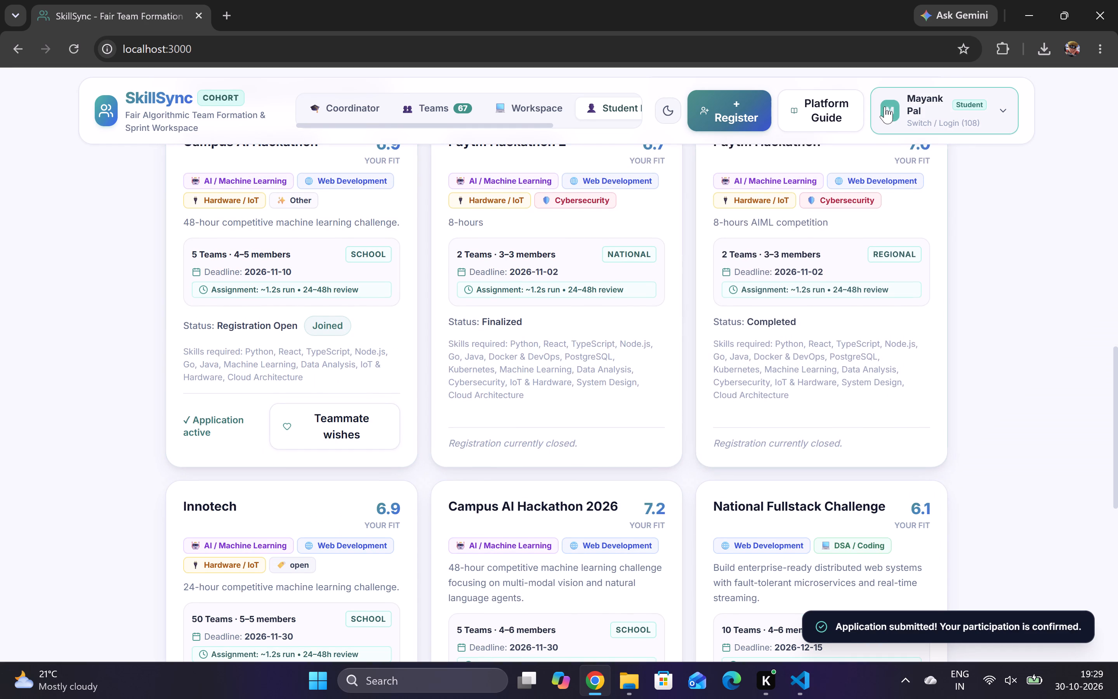
# Switch to Monika, an 8.8-rated Frontend student with 27h/week, and apply to Campus AI Hackathon with the lead-a-team option off.
pyautogui.click(885, 104)
pyautogui.scroll(-16, 522, 464)
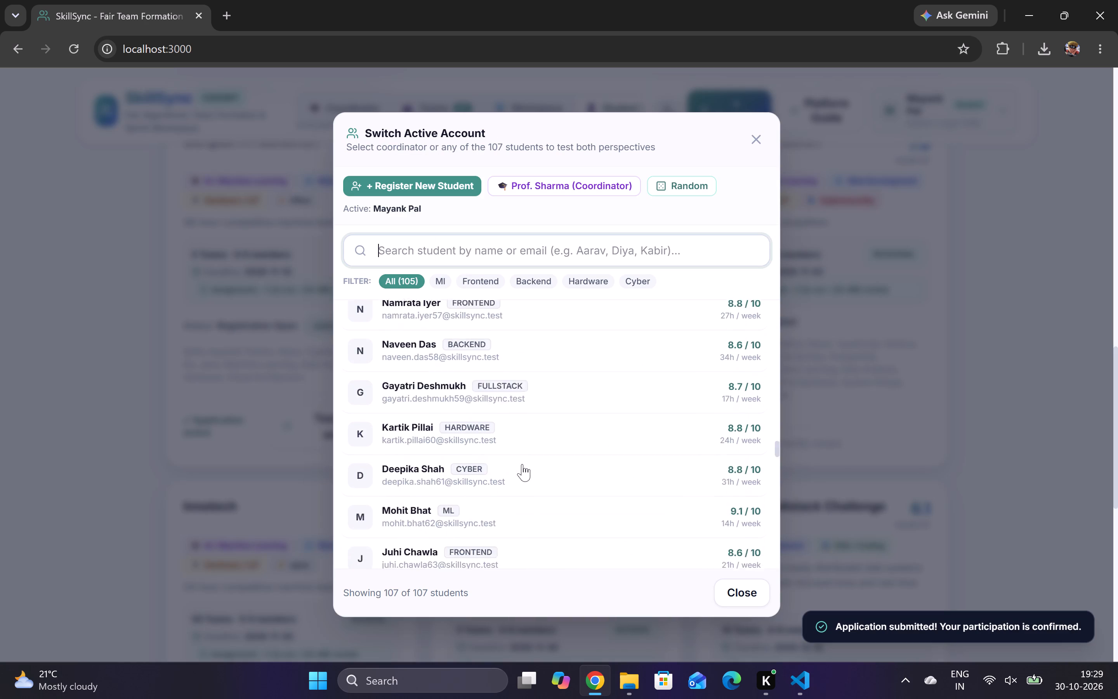
pyautogui.click(474, 502)
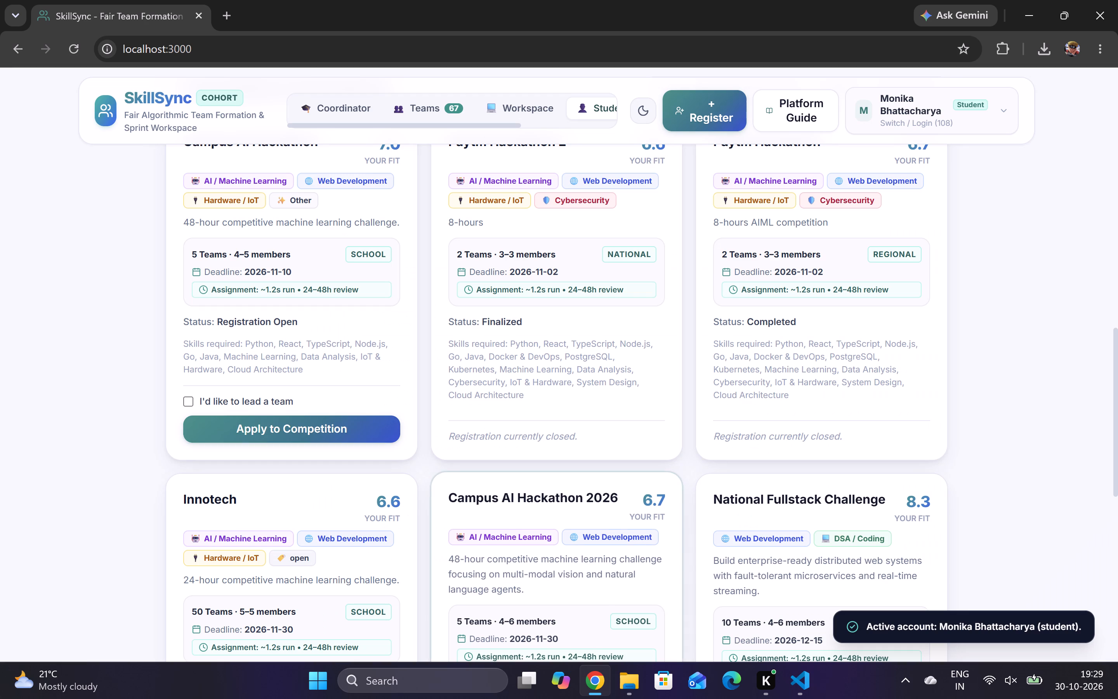
pyautogui.click(337, 424)
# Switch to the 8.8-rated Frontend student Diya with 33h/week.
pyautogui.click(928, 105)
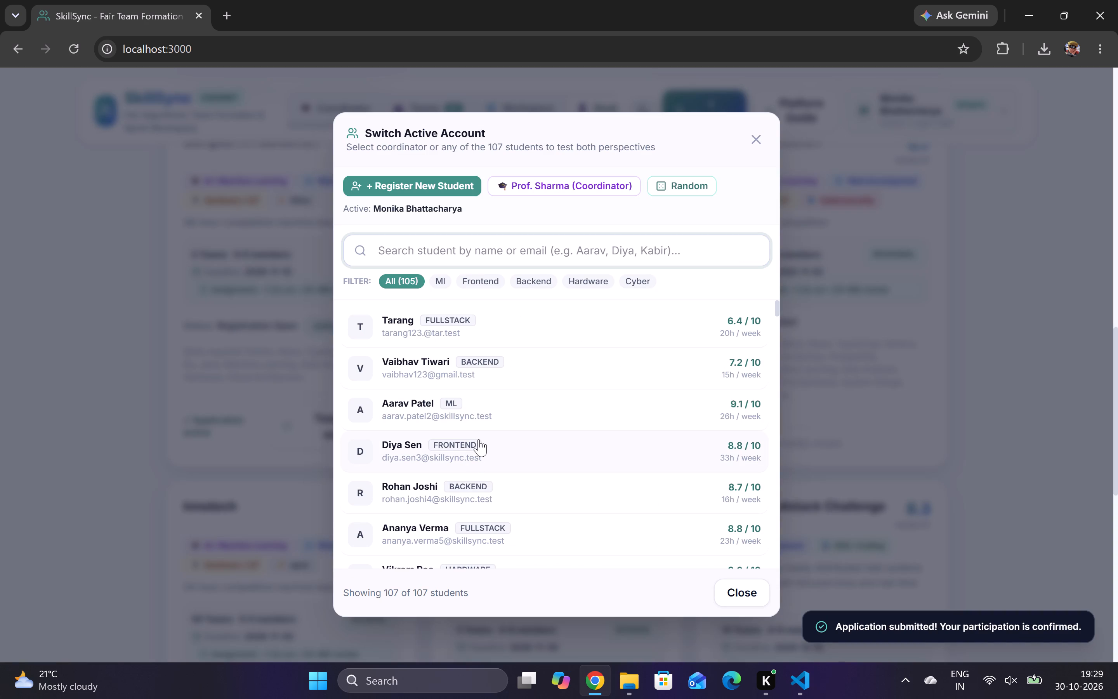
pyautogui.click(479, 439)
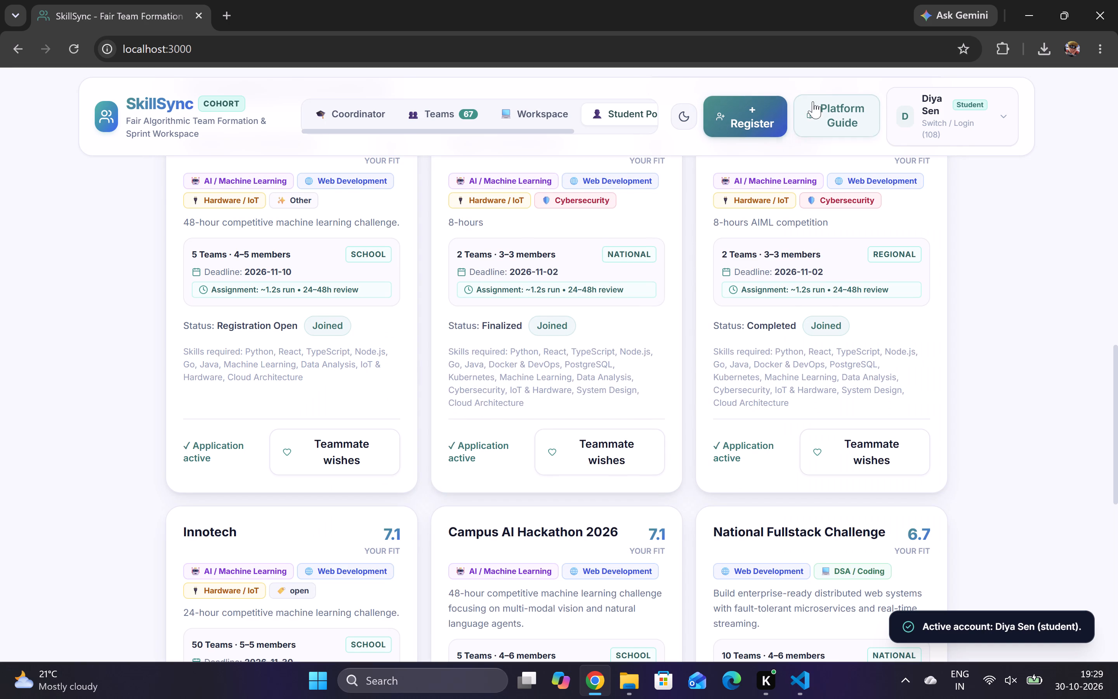
# Switch to the student Simran and apply to Campus AI Hackathon with the lead-a-team option off.
pyautogui.click(917, 121)
pyautogui.scroll(-7, 572, 383)
pyautogui.click(500, 478)
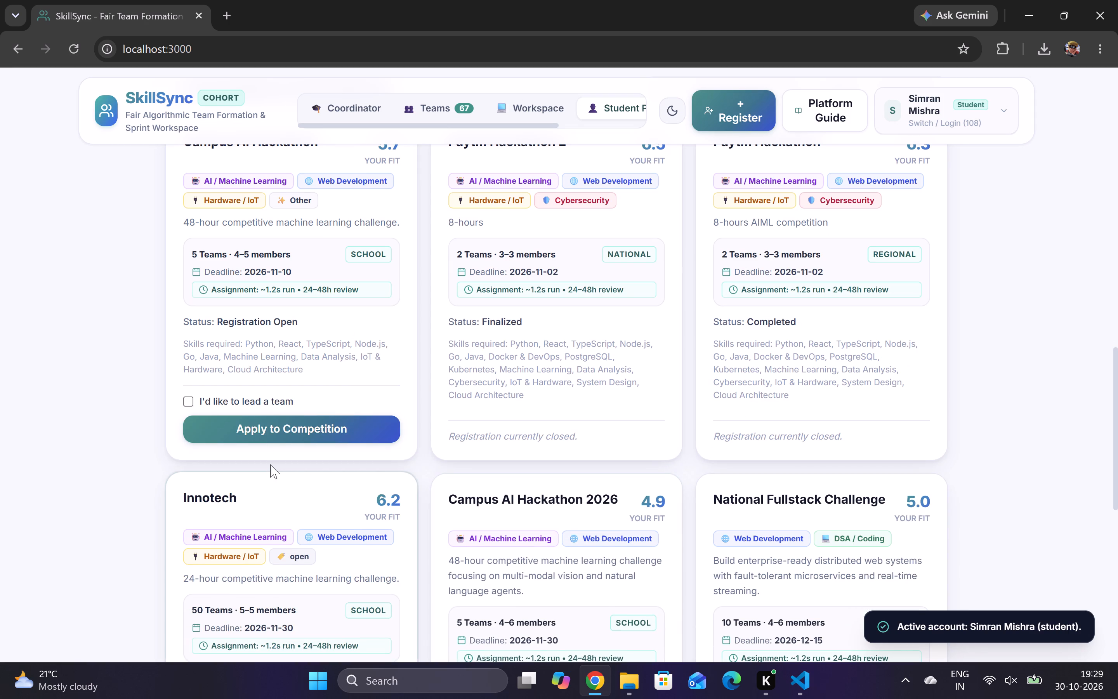
pyautogui.click(267, 419)
# Switch to the 8.6-rated Frontend student Juhi with 21h/week and apply to Campus AI Hackathon with the lead-a-team option off.
pyautogui.click(929, 86)
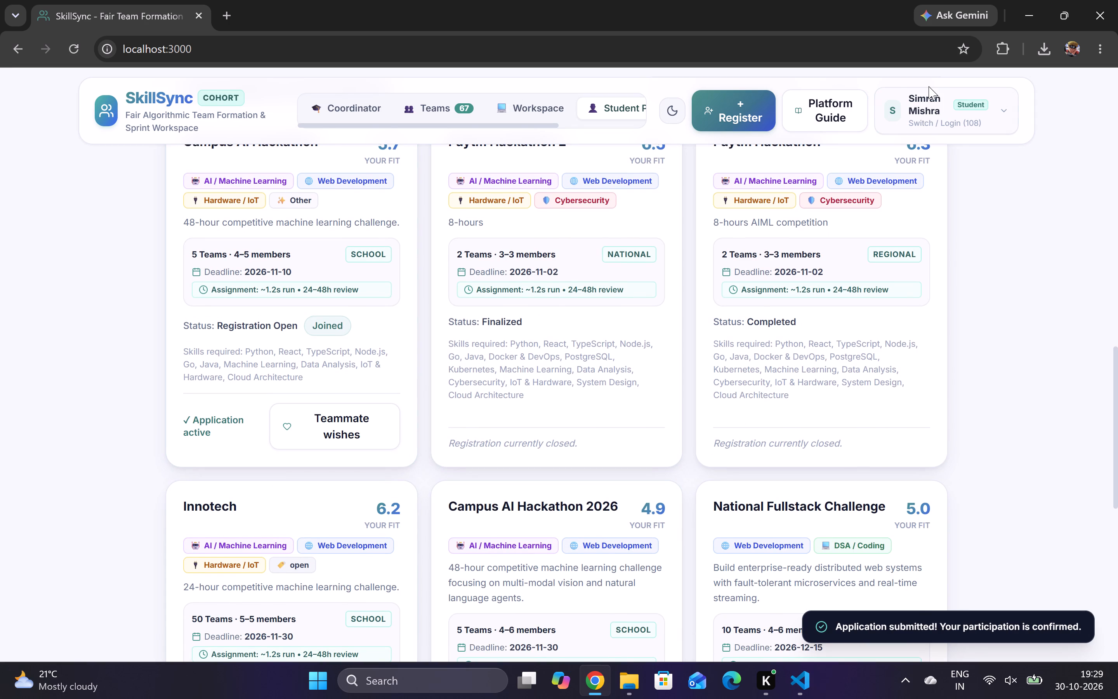
pyautogui.click(919, 105)
pyautogui.scroll(-13, 515, 433)
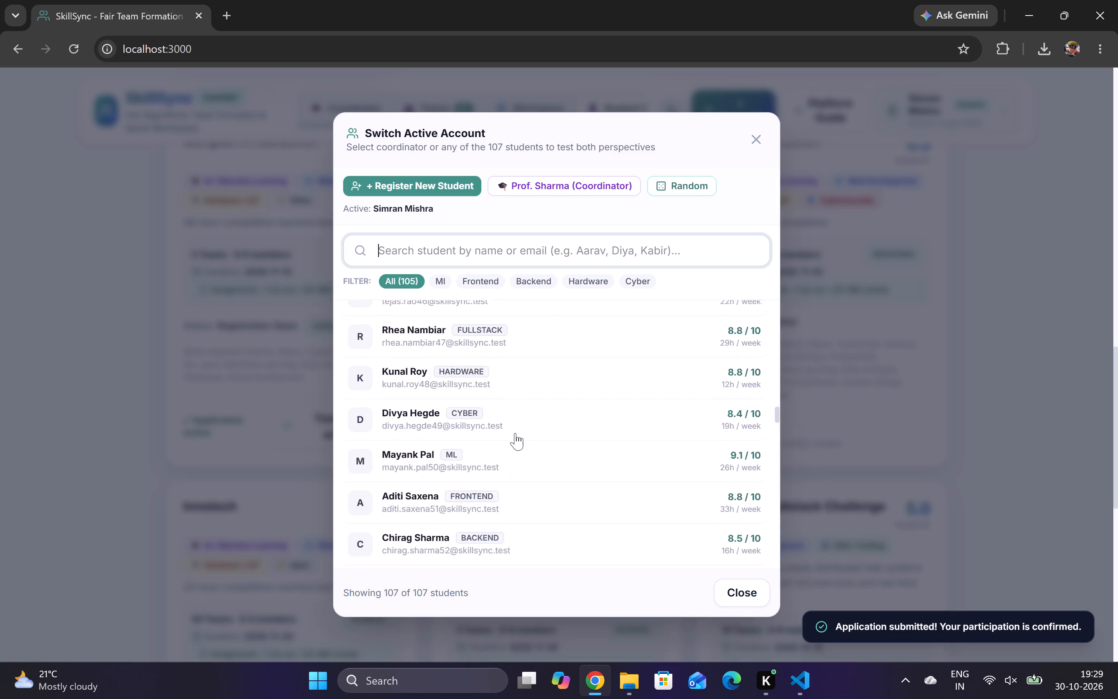
pyautogui.click(466, 477)
pyautogui.click(303, 426)
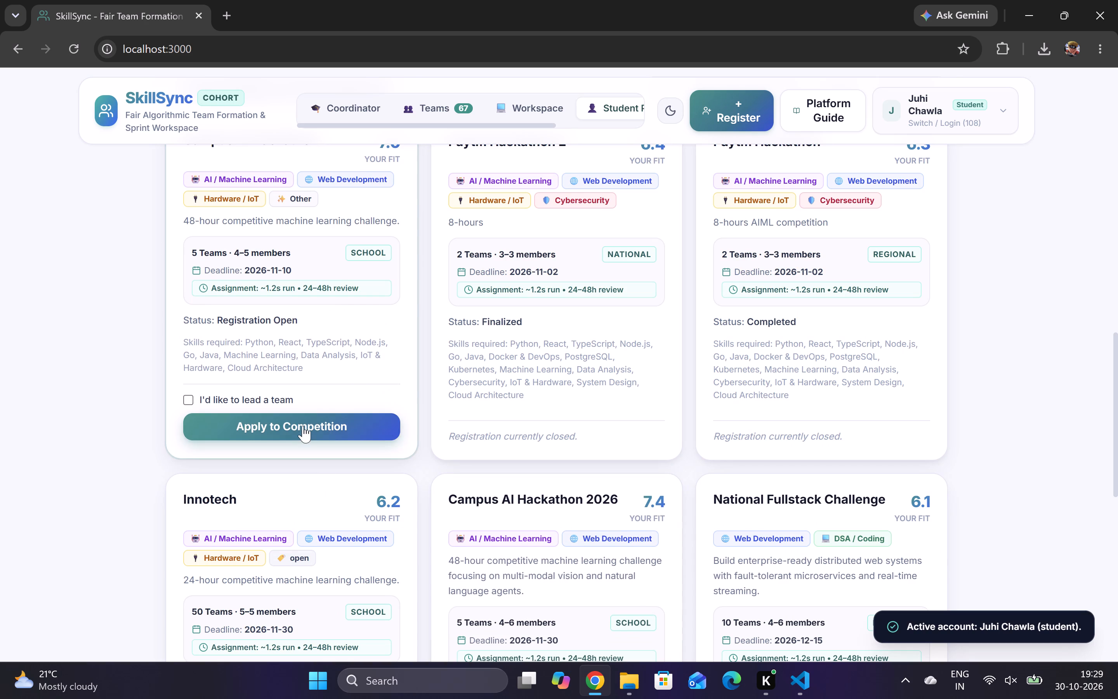
# Switch to the 8.8-rated ML student with 14h/week and apply to Campus AI Hackathon.
pyautogui.click(929, 105)
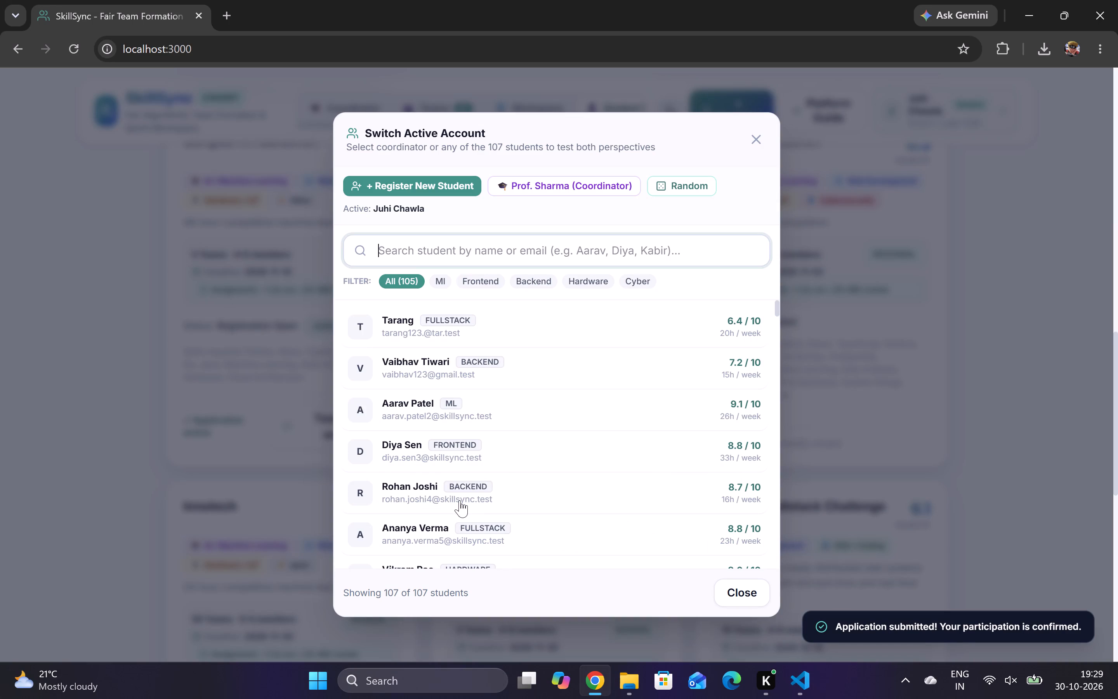
pyautogui.scroll(-11, 460, 500)
pyautogui.click(403, 531)
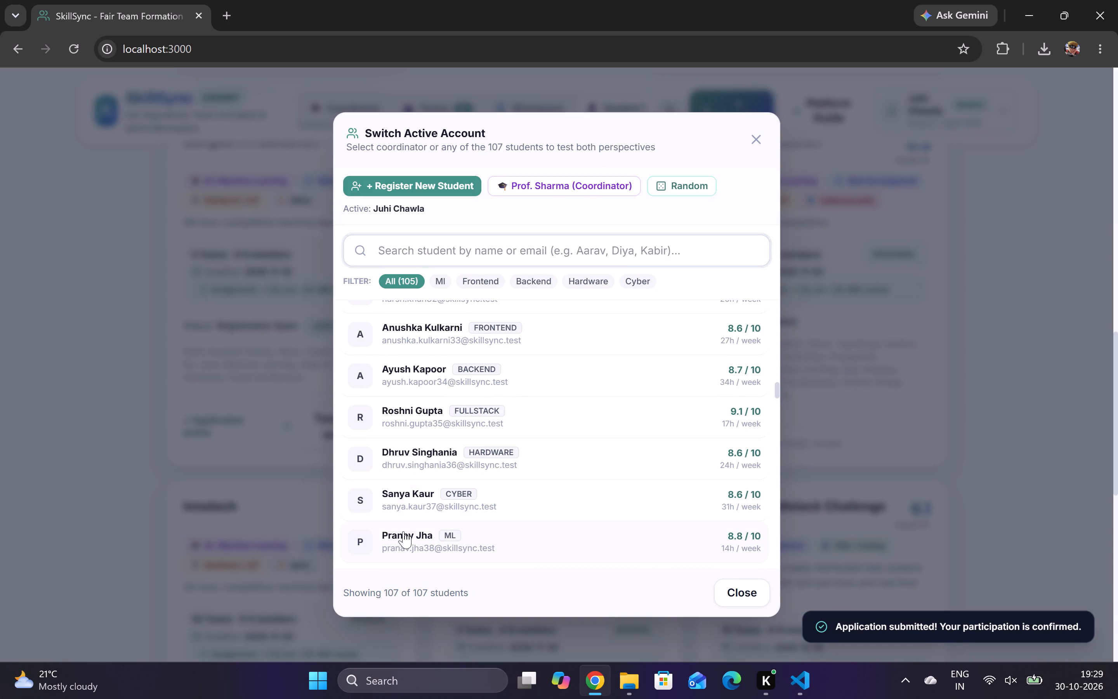
pyautogui.click(317, 431)
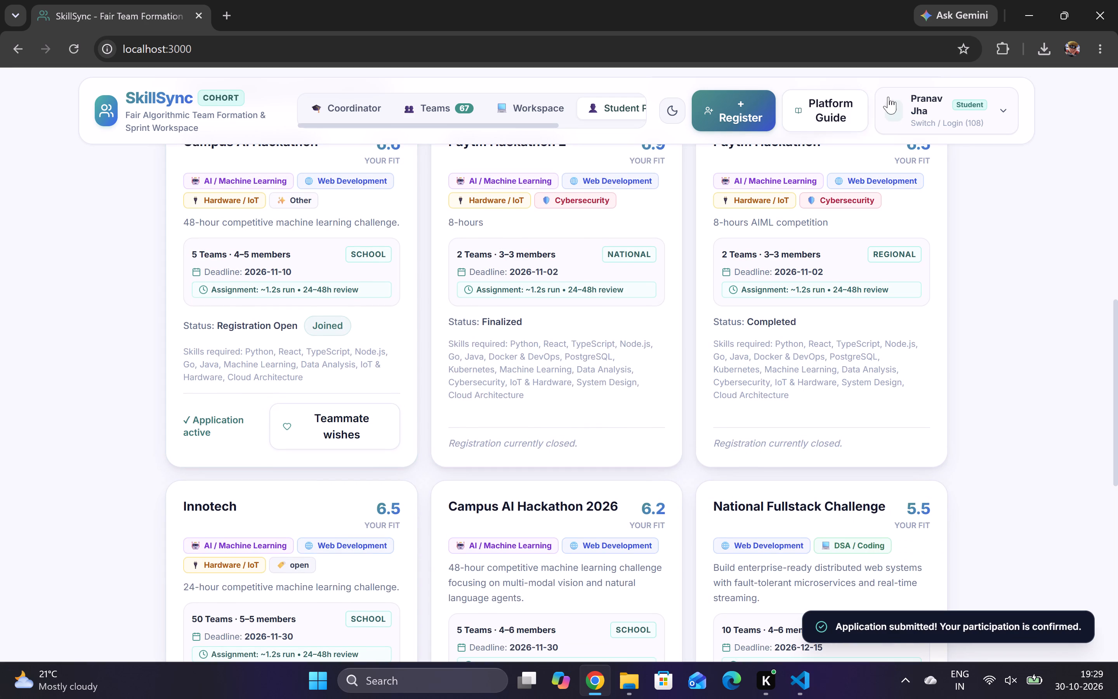
# Switch to the 8.7-rated Backend student with 34h/week and apply to Campus AI Hackathon.
pyautogui.click(910, 103)
pyautogui.scroll(-9, 572, 356)
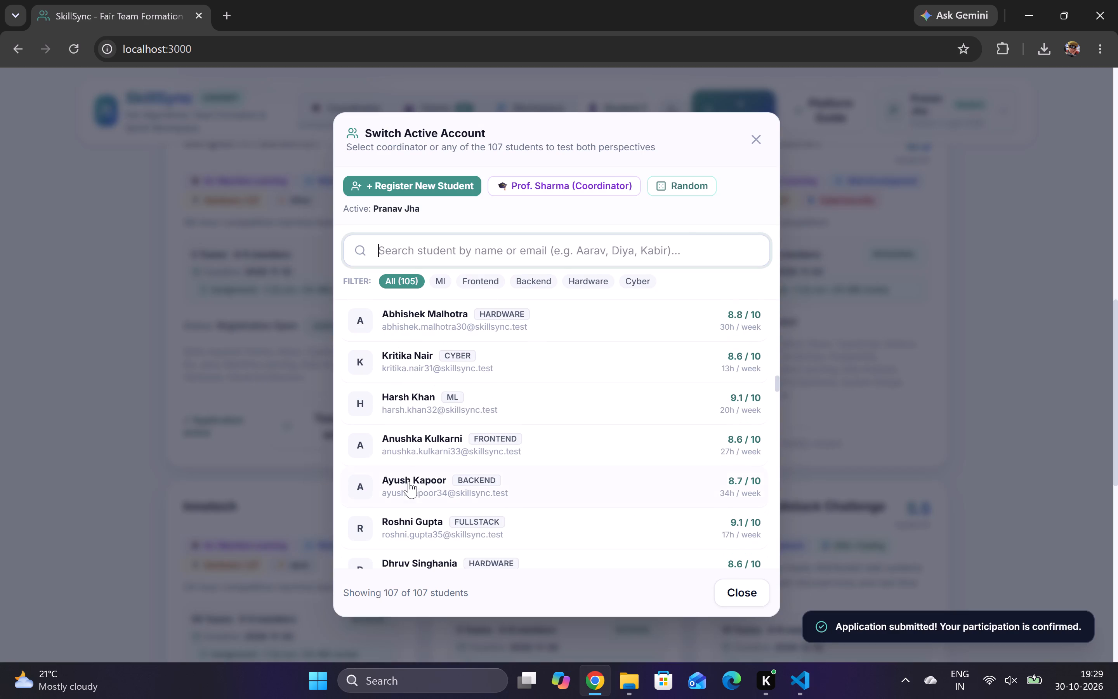
pyautogui.click(409, 480)
pyautogui.click(305, 429)
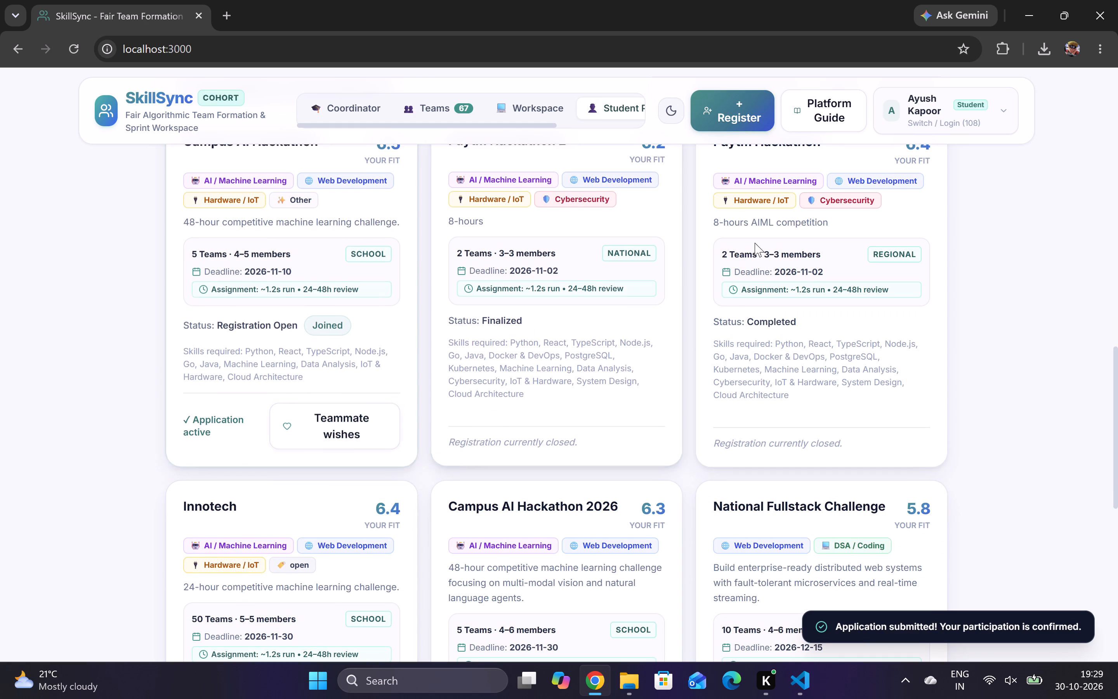
# Switch to the student Riya and apply to Campus AI Hackathon with the lead-a-team option off.
pyautogui.click(919, 123)
pyautogui.scroll(-6, 550, 421)
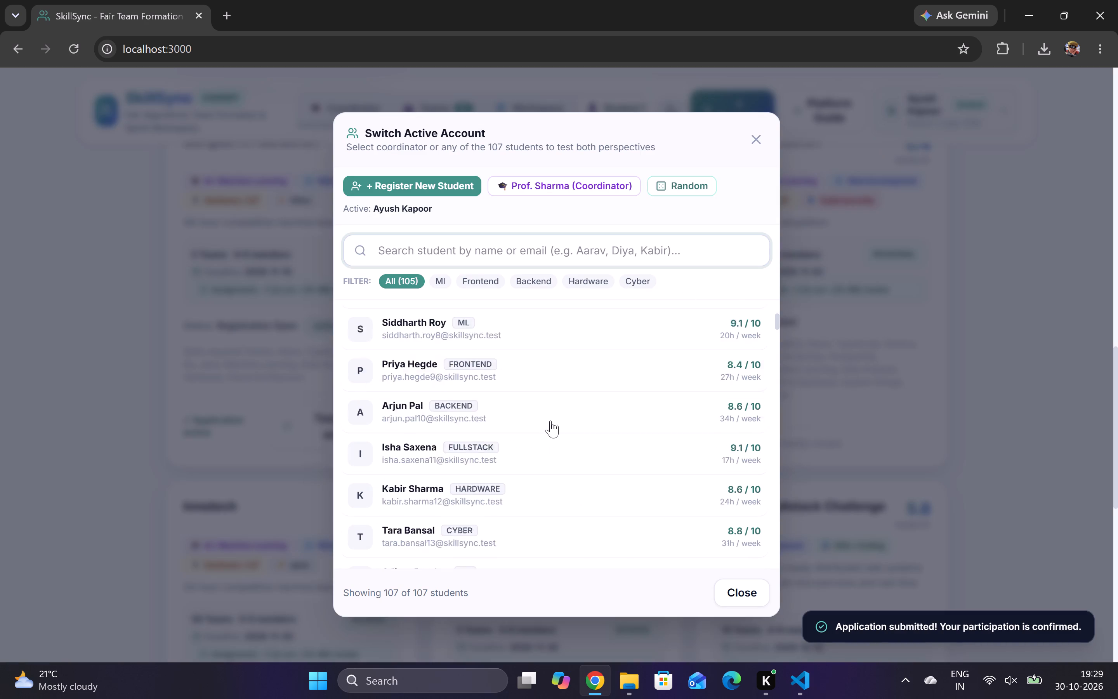
pyautogui.click(520, 442)
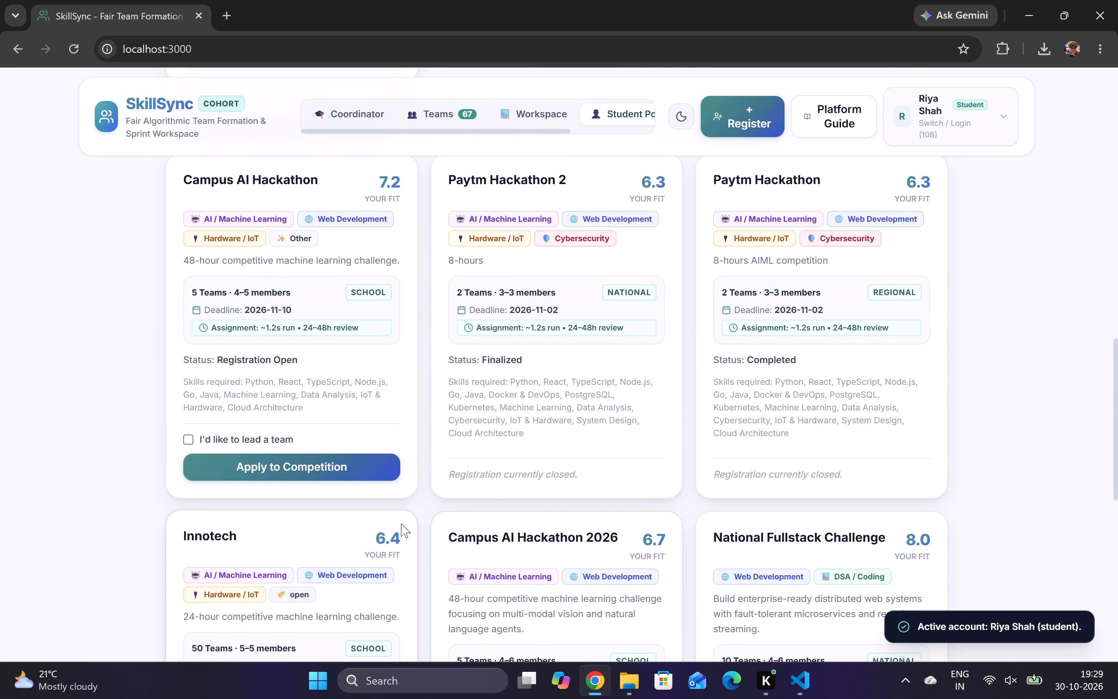
pyautogui.click(339, 464)
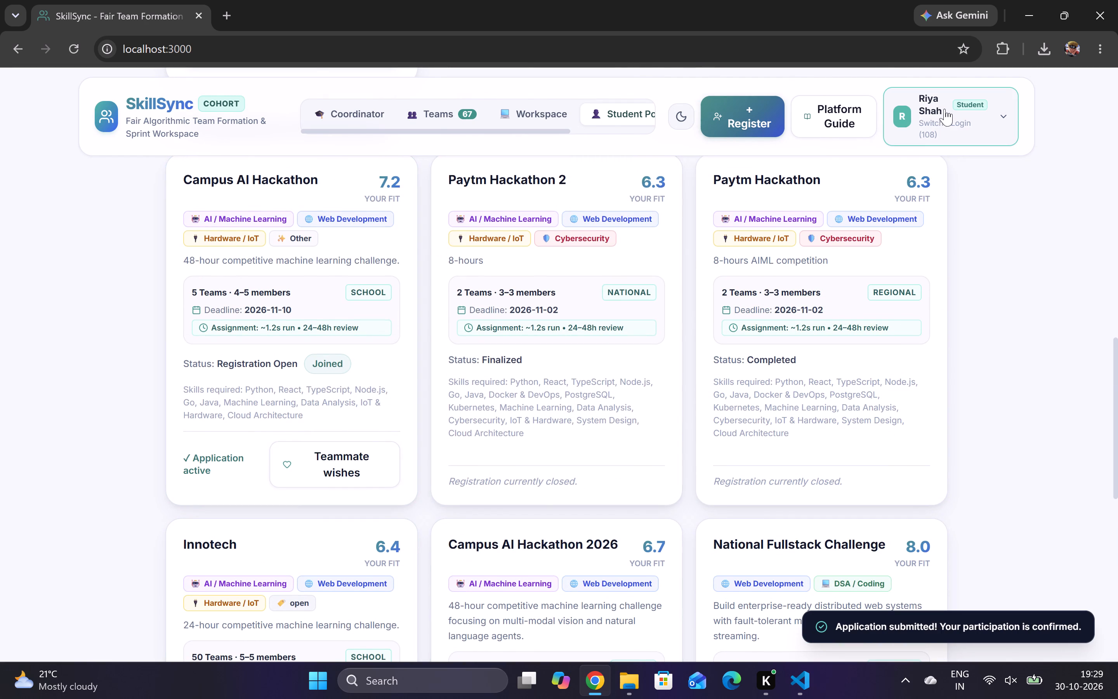
# Switch to the 9.1-rated Fullstack student Trisha with 35h/week and apply to Campus AI Hackathon with the lead-a-team option off.
pyautogui.click(944, 109)
pyautogui.scroll(-11, 594, 393)
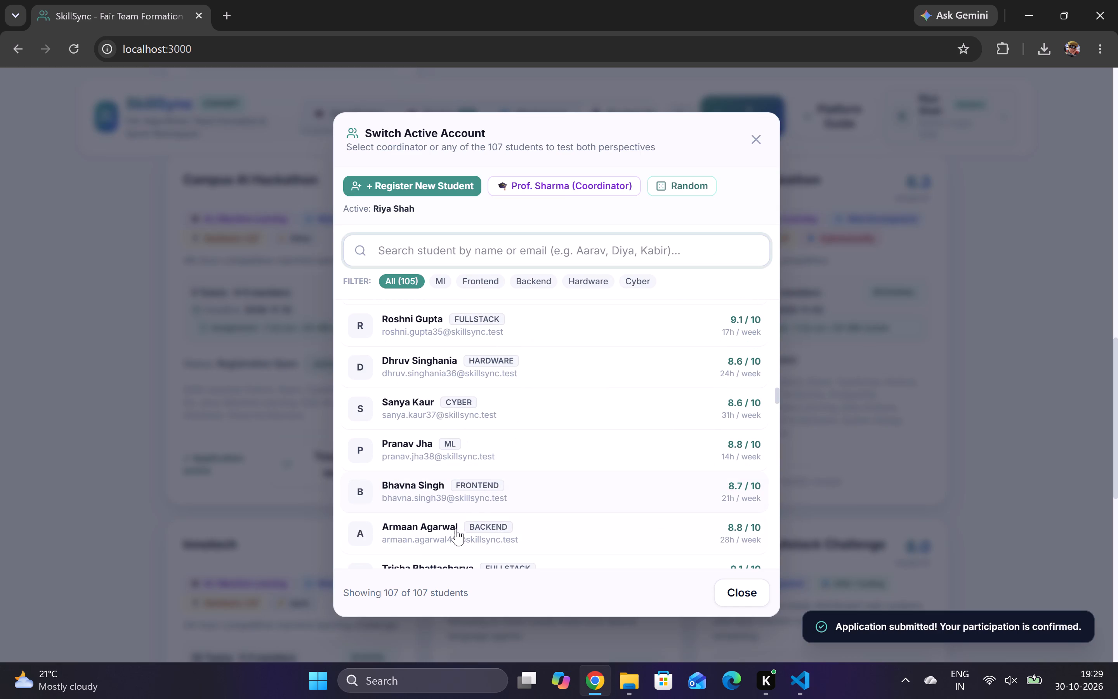
pyautogui.click(441, 555)
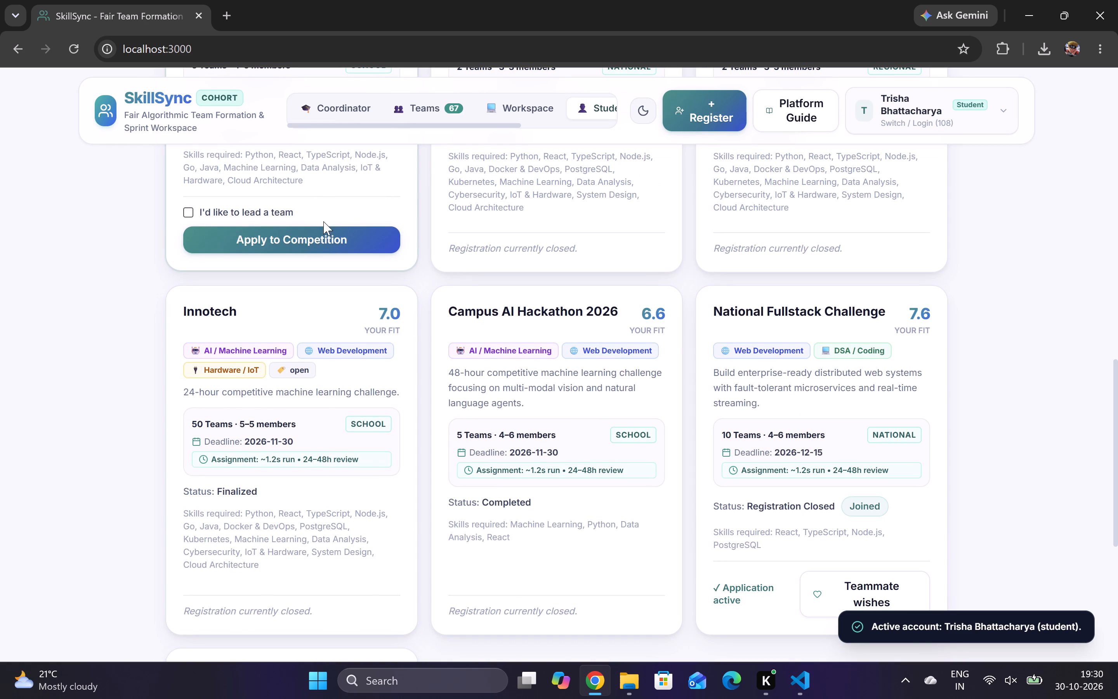
pyautogui.click(327, 240)
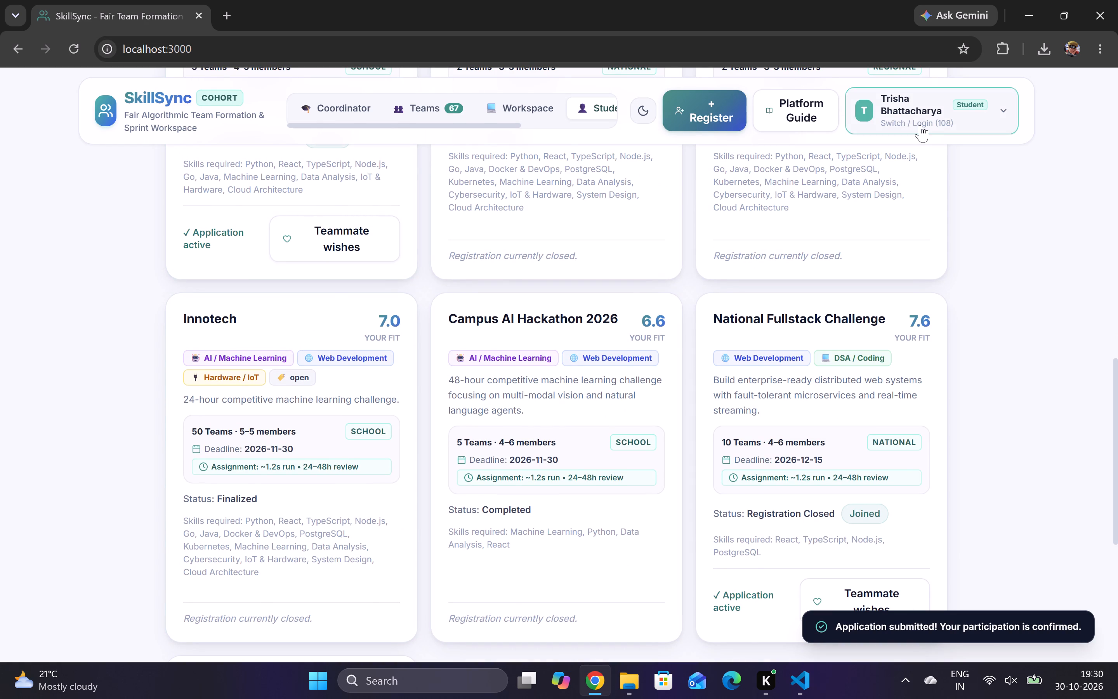
# Switch to the 8.6-rated Cyber student Sanya with 31h/week and apply to Campus AI Hackathon.
pyautogui.click(920, 125)
pyautogui.scroll(-11, 533, 401)
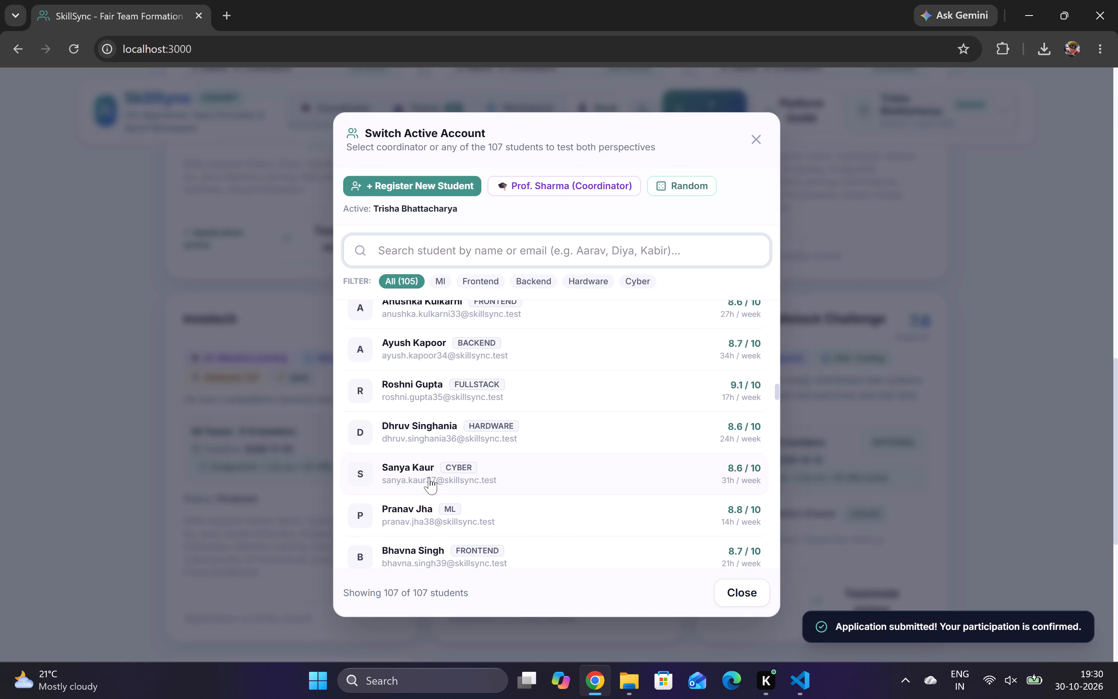
pyautogui.click(429, 477)
pyautogui.click(302, 246)
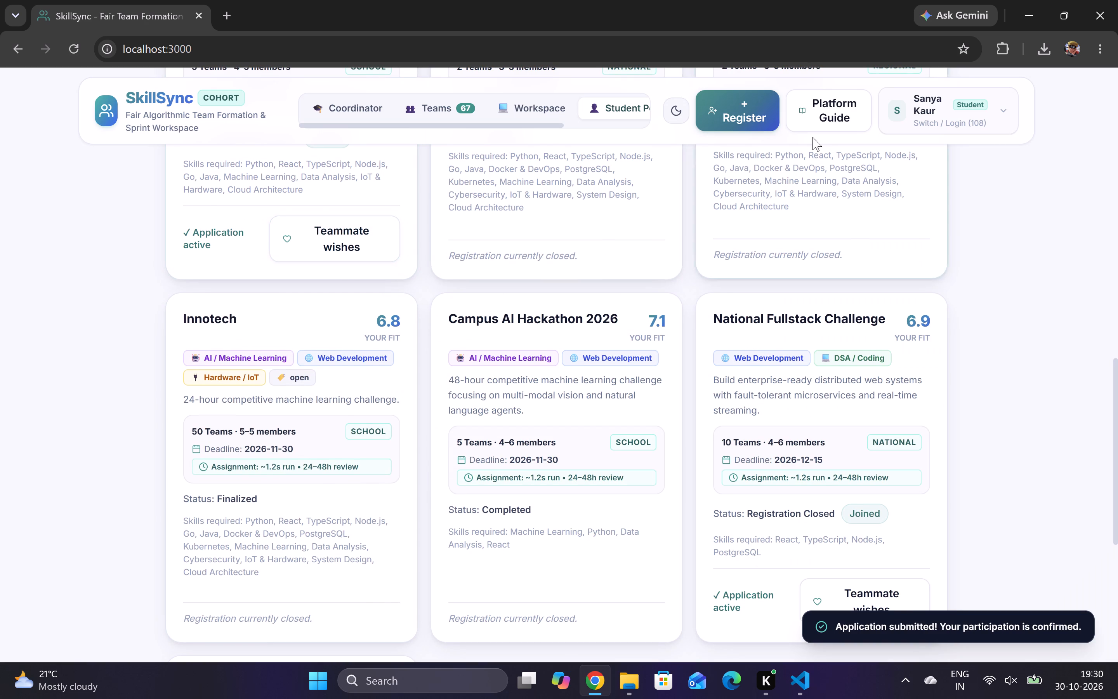
# Switch to the 8.6-rated Cyber student Kritika with 13h/week and apply to Campus AI Hackathon with the lead-a-team option off.
pyautogui.click(917, 115)
pyautogui.scroll(-8, 523, 402)
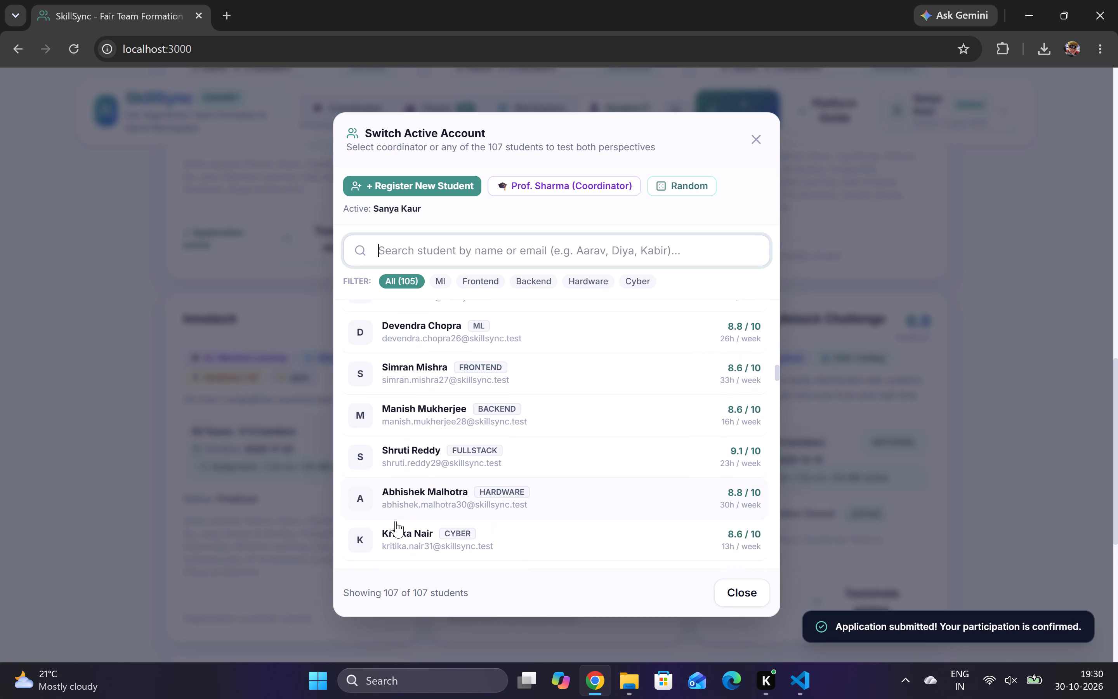
pyautogui.click(394, 529)
pyautogui.click(294, 230)
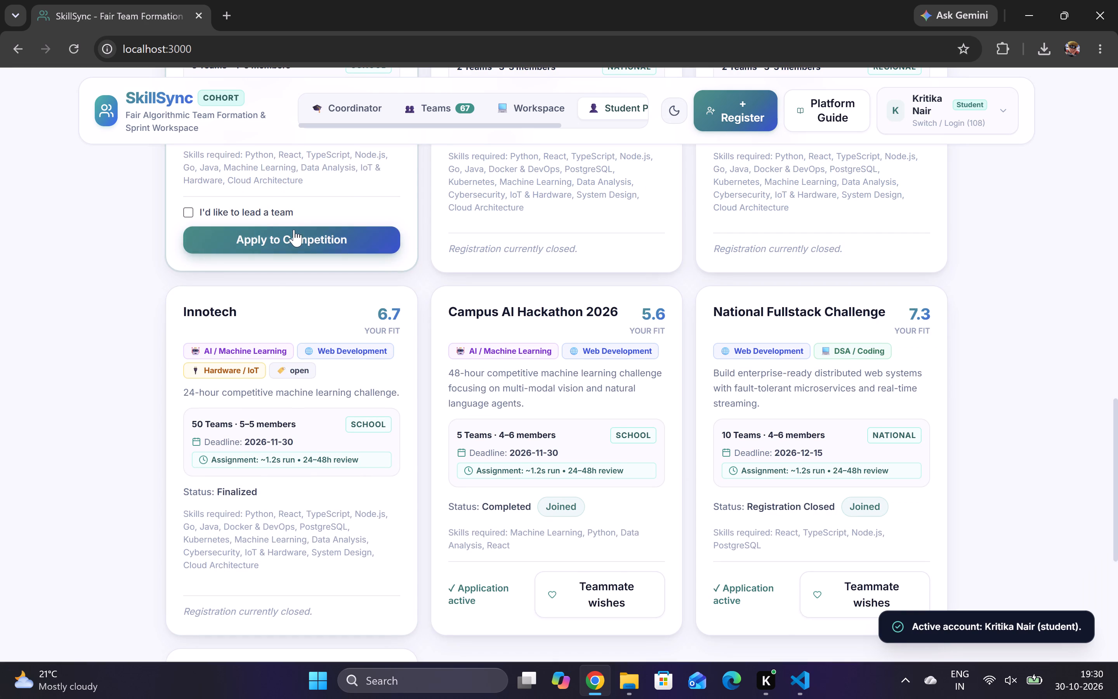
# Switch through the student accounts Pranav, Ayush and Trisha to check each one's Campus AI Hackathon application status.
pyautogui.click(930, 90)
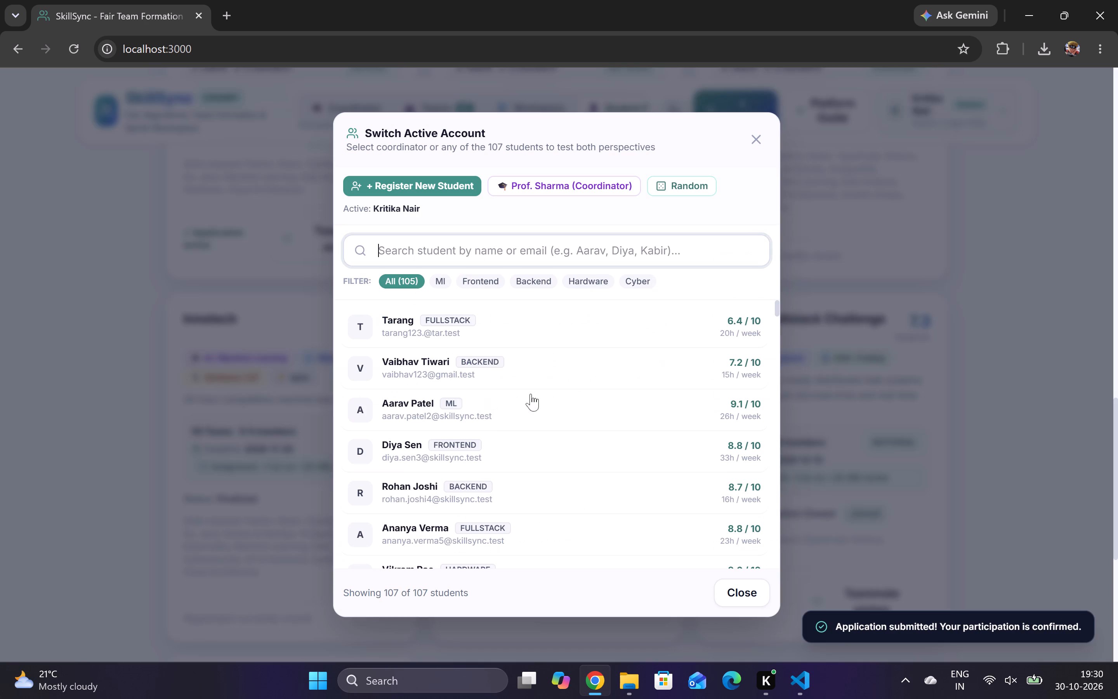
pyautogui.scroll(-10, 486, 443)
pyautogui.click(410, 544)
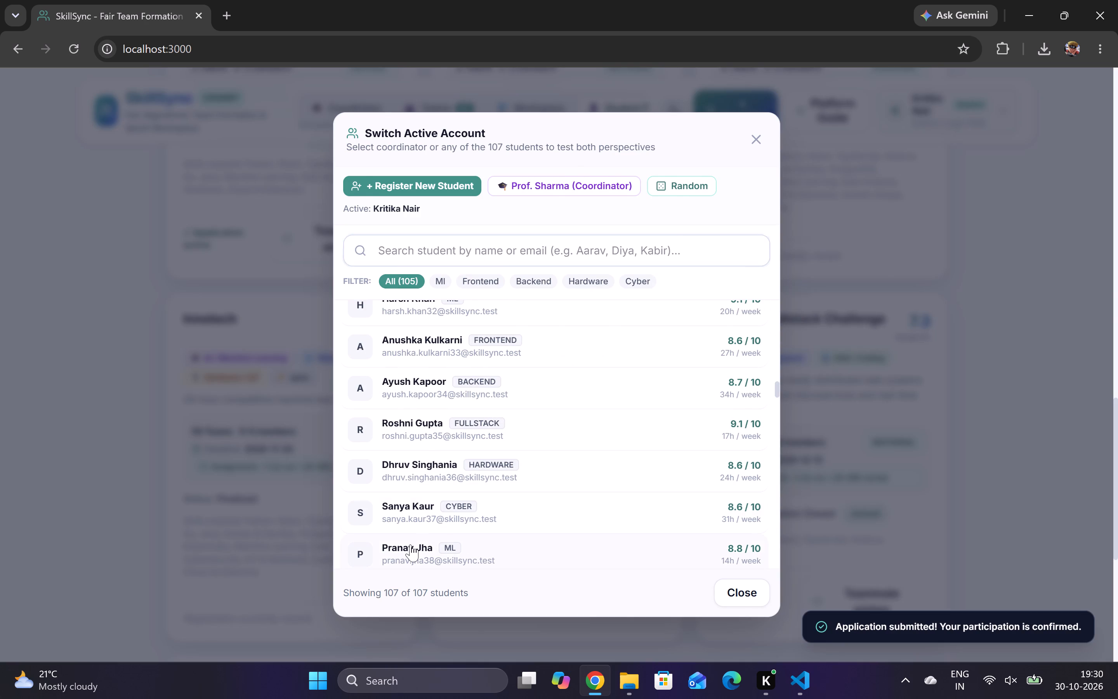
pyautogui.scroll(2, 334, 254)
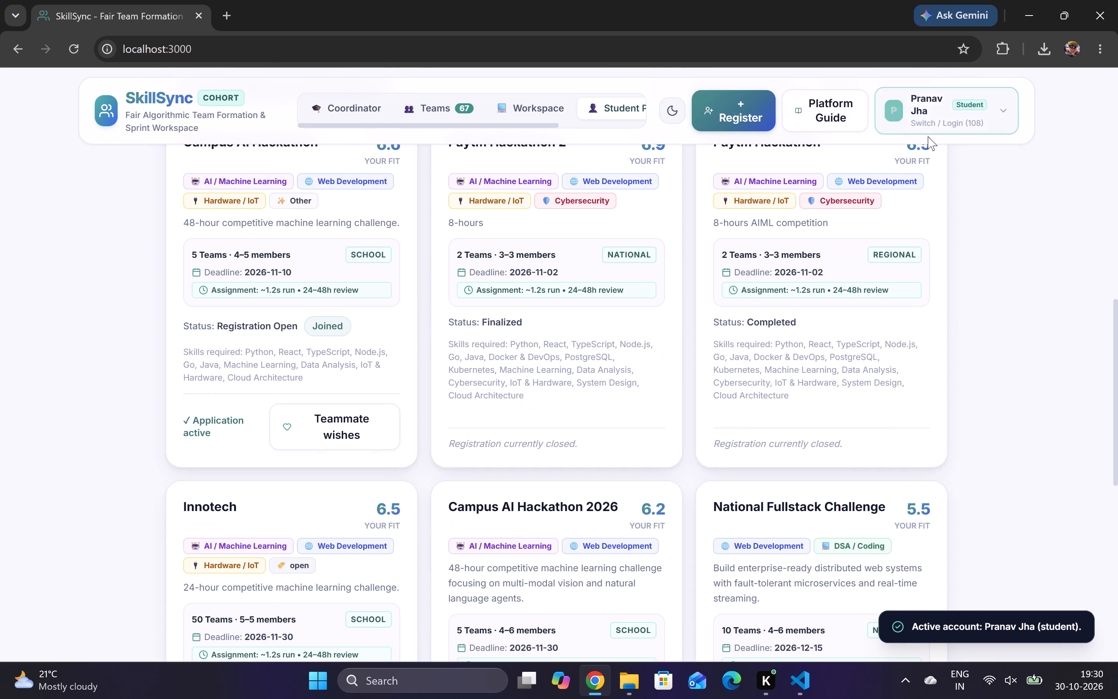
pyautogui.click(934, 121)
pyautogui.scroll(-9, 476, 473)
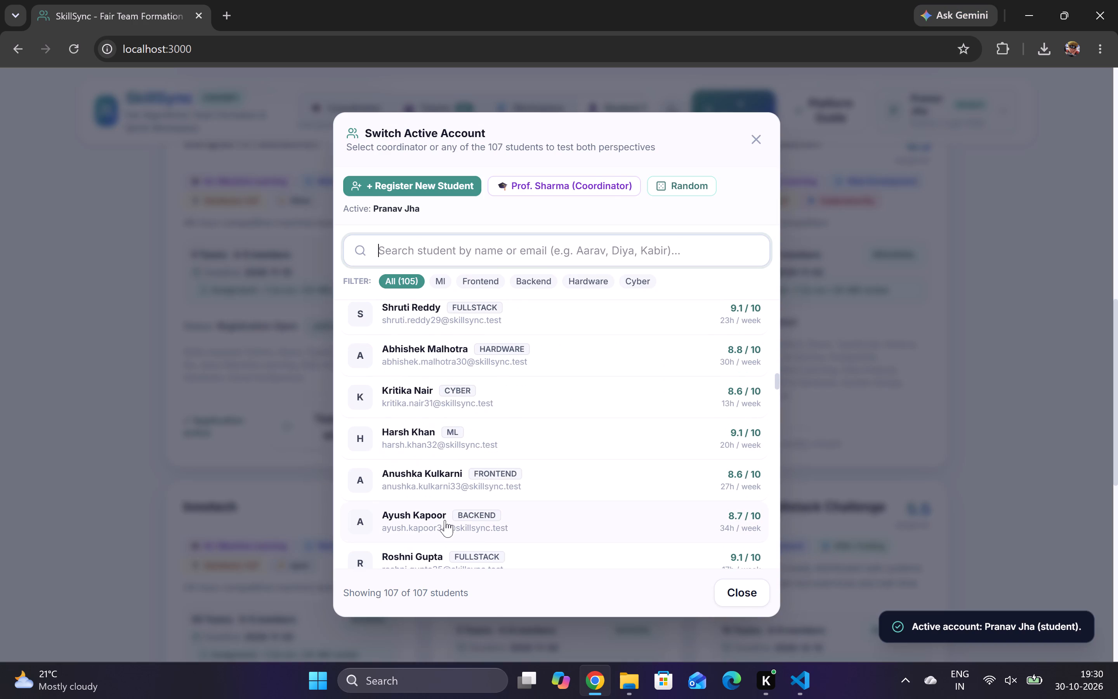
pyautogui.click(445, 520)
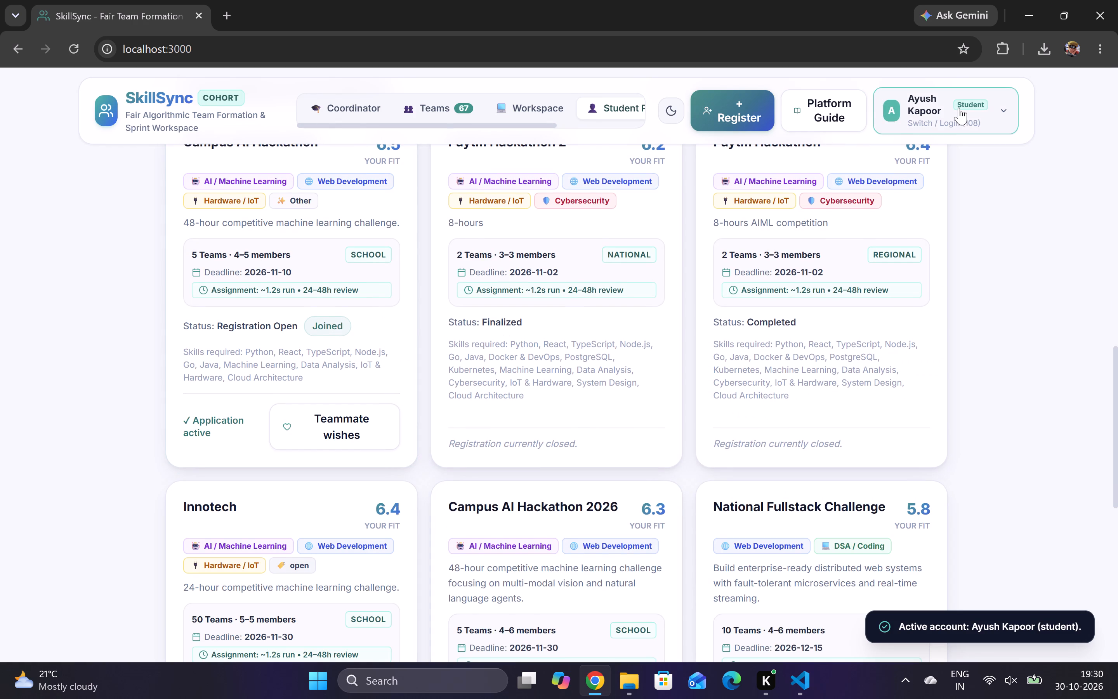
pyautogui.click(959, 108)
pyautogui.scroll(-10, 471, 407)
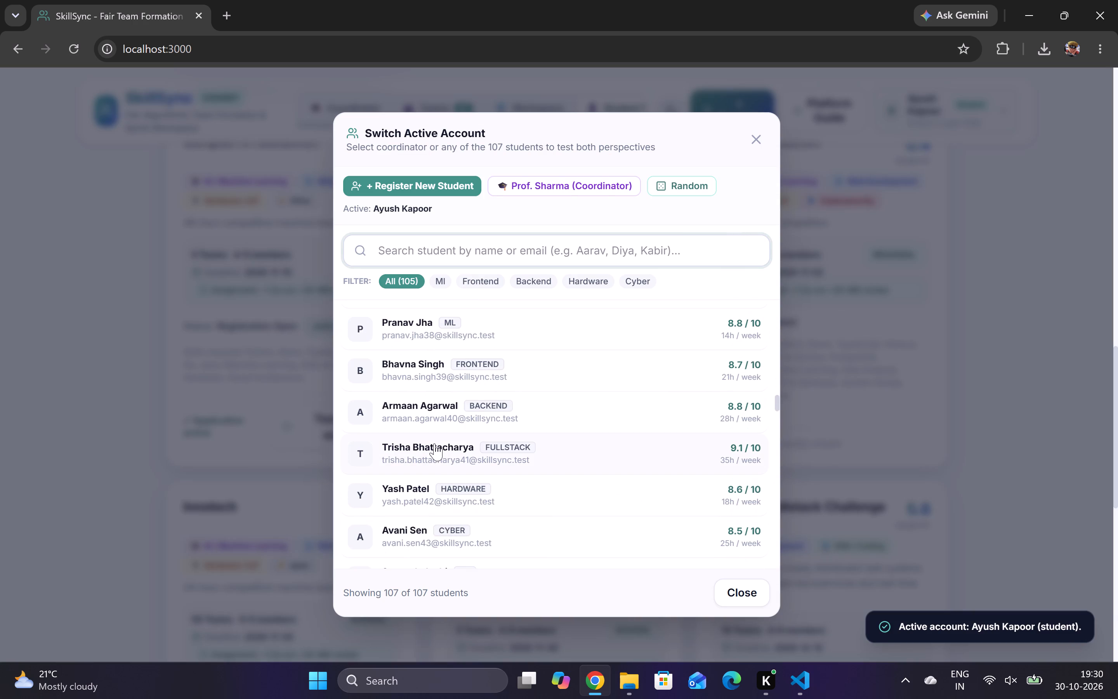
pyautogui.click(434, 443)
# Switch to the 8.8-rated Frontend student Garima with 33h/week and apply to Campus AI Hackathon.
pyautogui.click(941, 105)
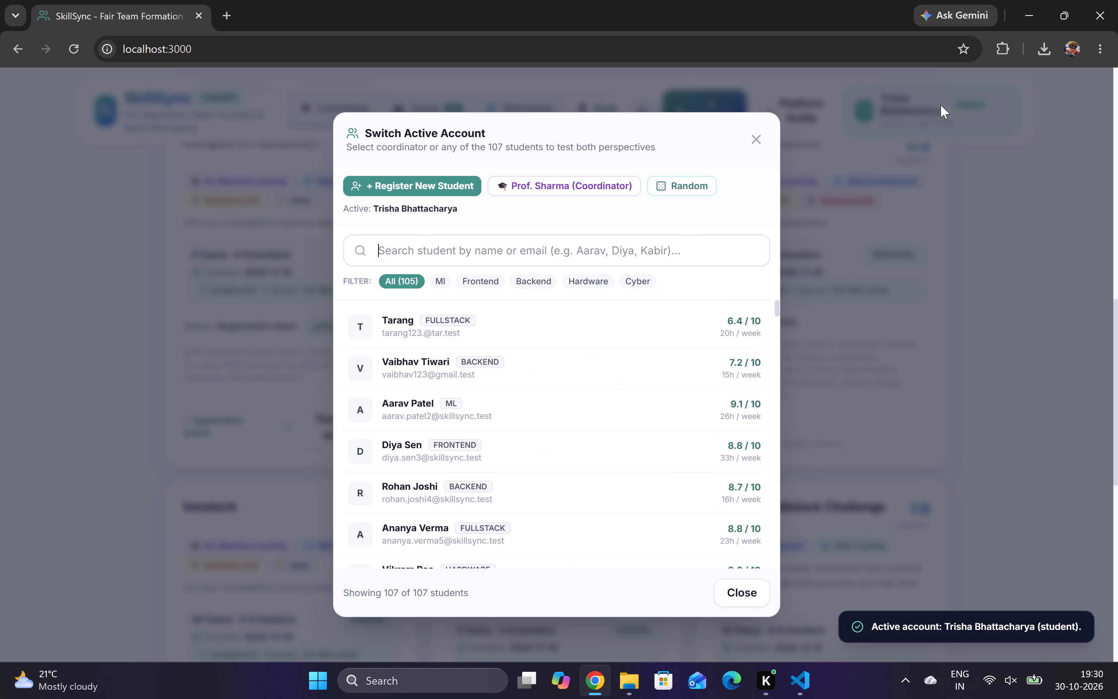
pyautogui.scroll(-14, 567, 407)
pyautogui.scroll(-8, 567, 407)
pyautogui.click(494, 471)
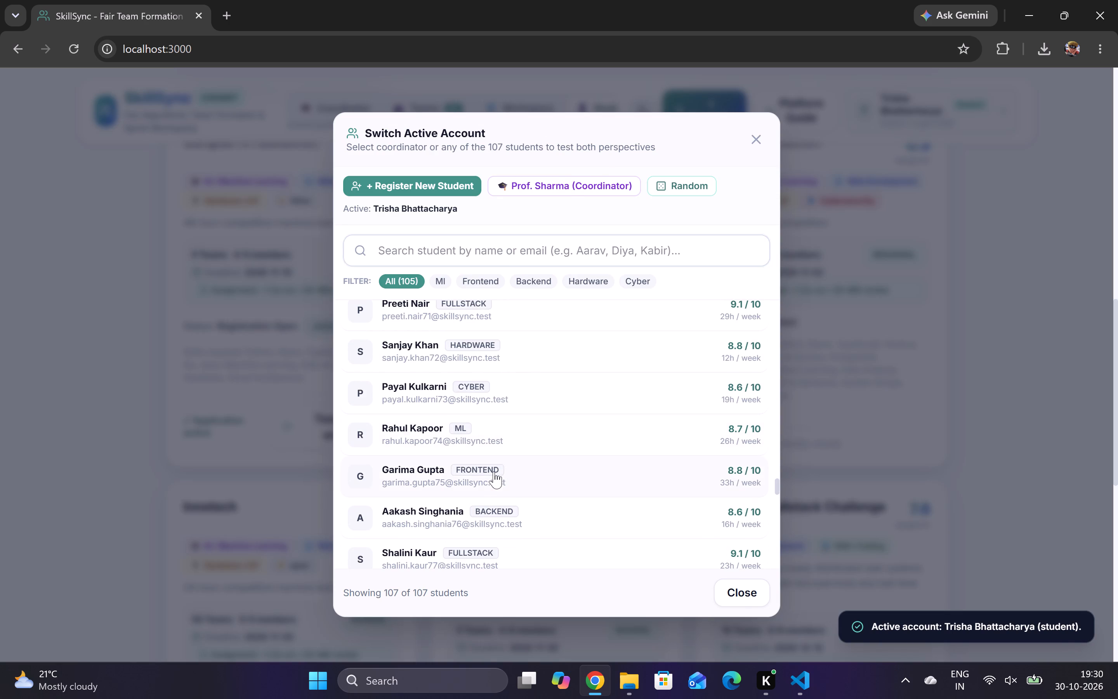
pyautogui.click(267, 418)
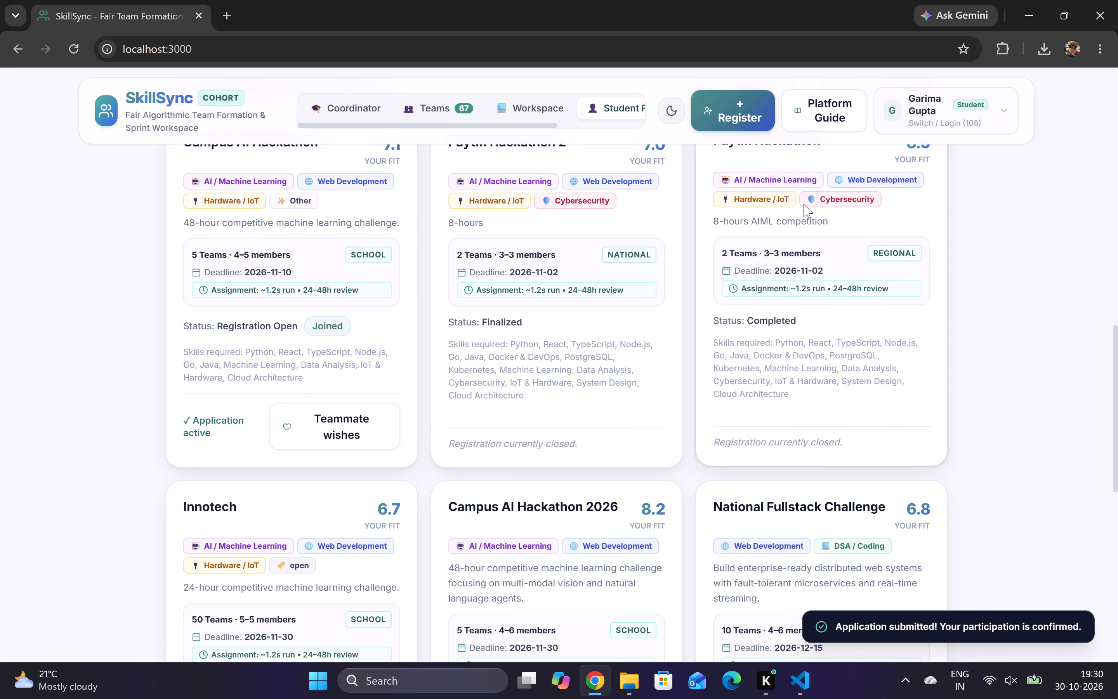
# Switch to the student Namrata and apply to Campus AI Hackathon with the lead-a-team option off.
pyautogui.click(899, 120)
pyautogui.scroll(-15, 520, 442)
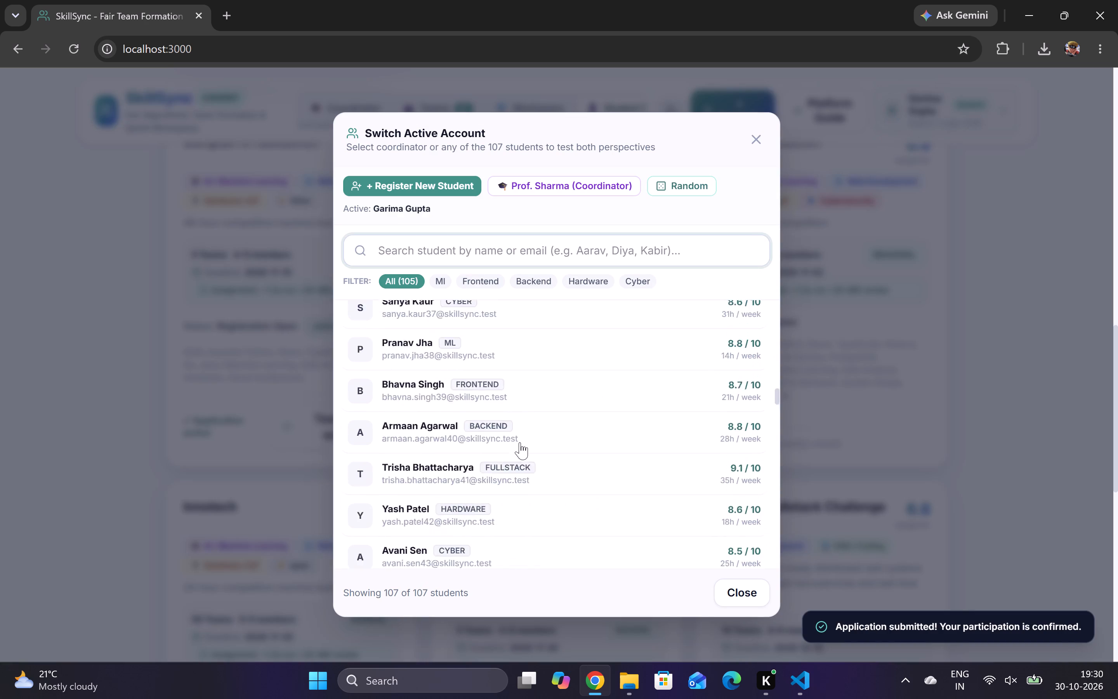
pyautogui.click(498, 531)
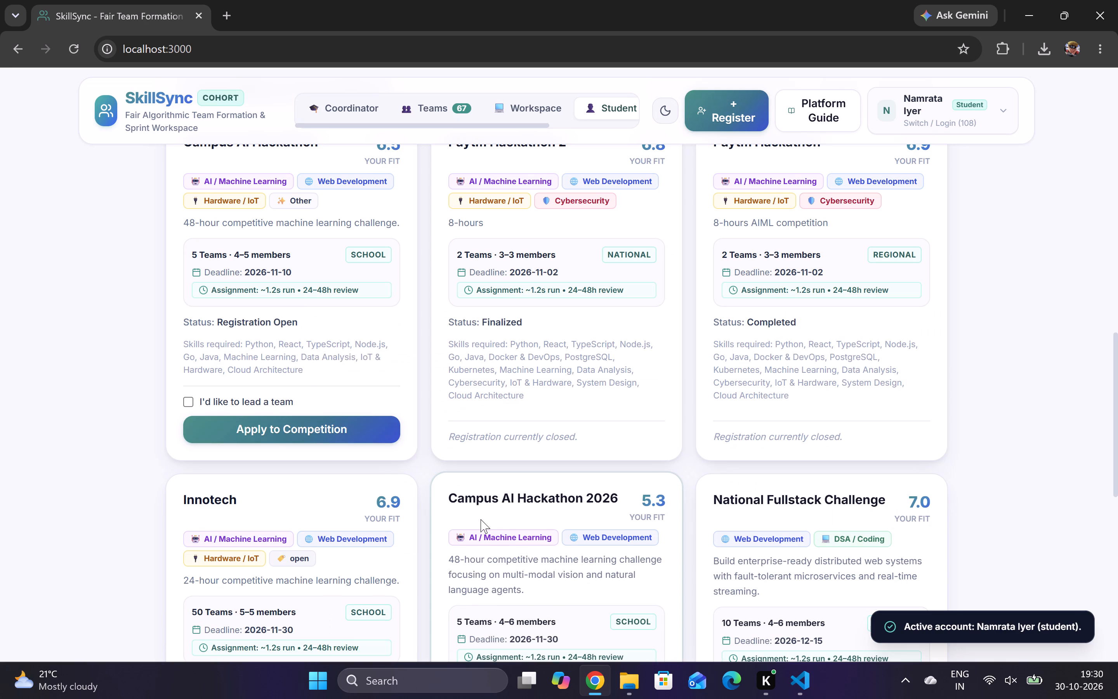
pyautogui.click(318, 432)
# Switch to the 8.4-rated Hardware student Akshay with 30h/week and apply to Campus AI Hackathon.
pyautogui.click(946, 121)
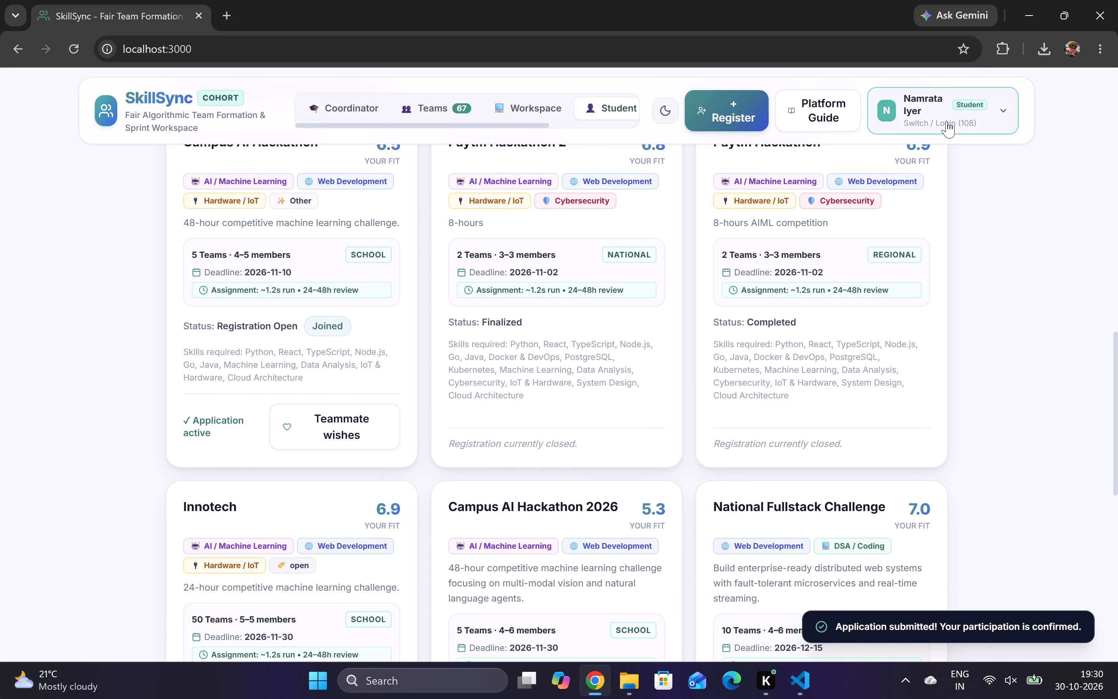
pyautogui.scroll(-12, 573, 403)
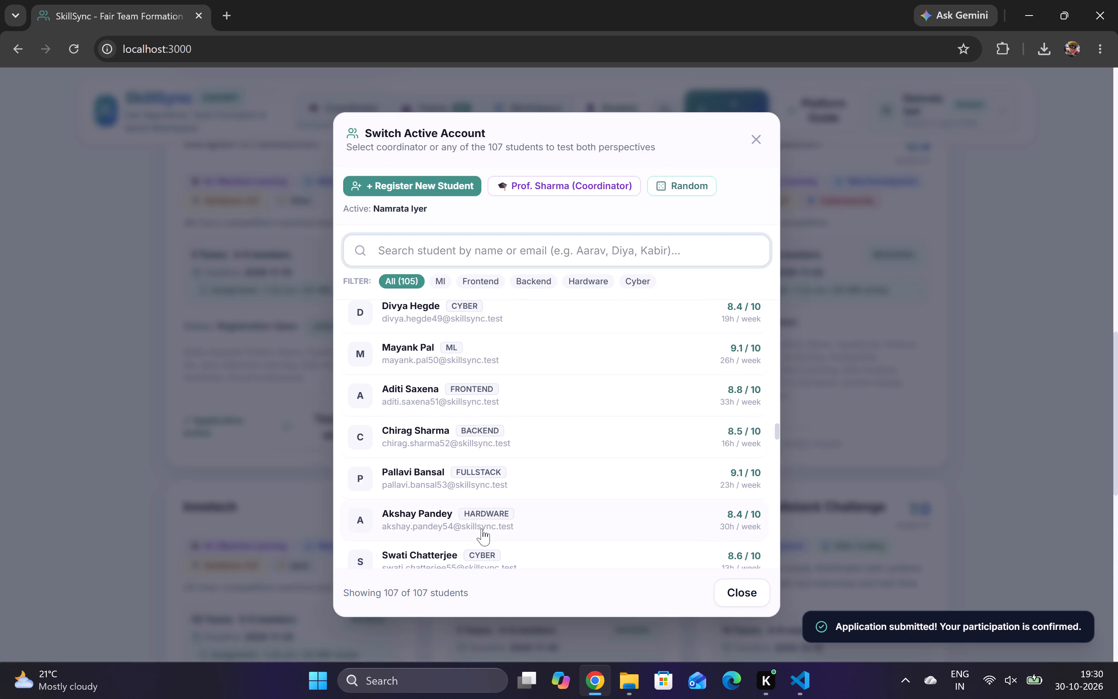
pyautogui.click(482, 529)
pyautogui.click(311, 426)
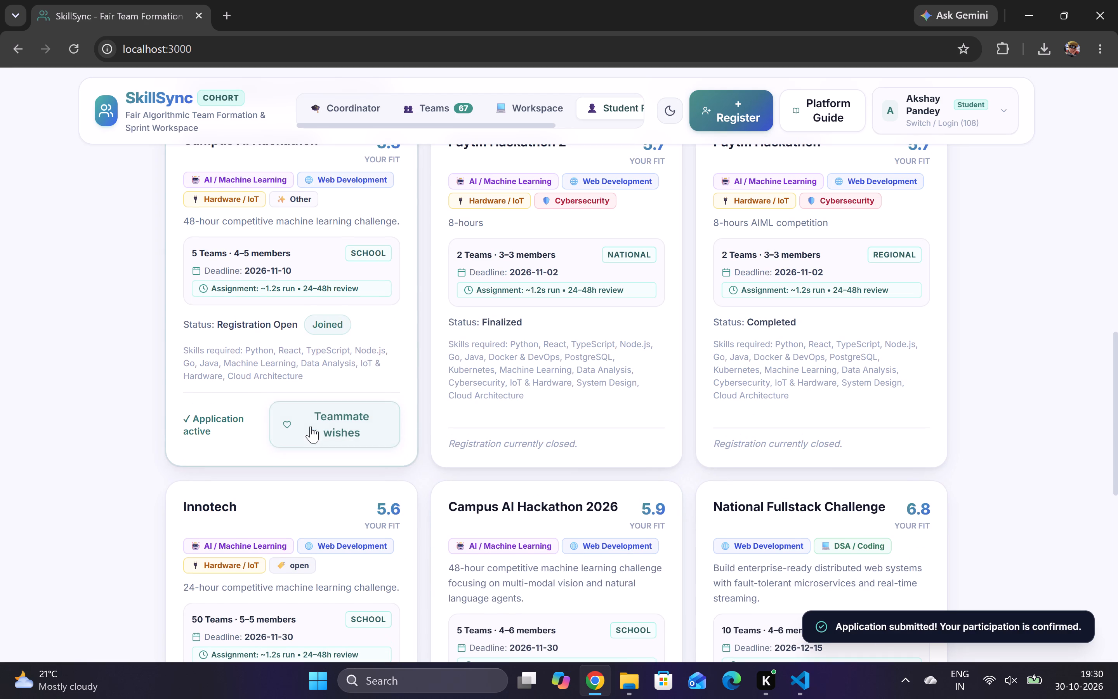
# Switch to the 8.6-rated Cyber student Rashmi with 31h/week and apply to Campus AI Hackathon.
pyautogui.click(938, 114)
pyautogui.scroll(-15, 506, 431)
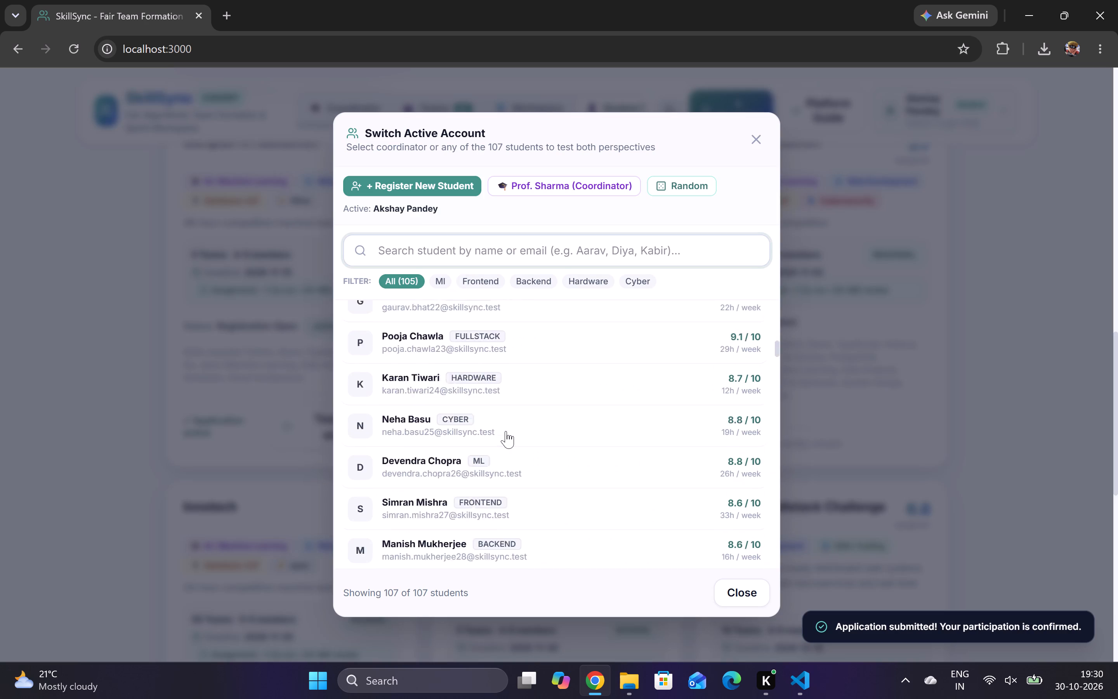
pyautogui.scroll(-8, 506, 431)
pyautogui.click(468, 525)
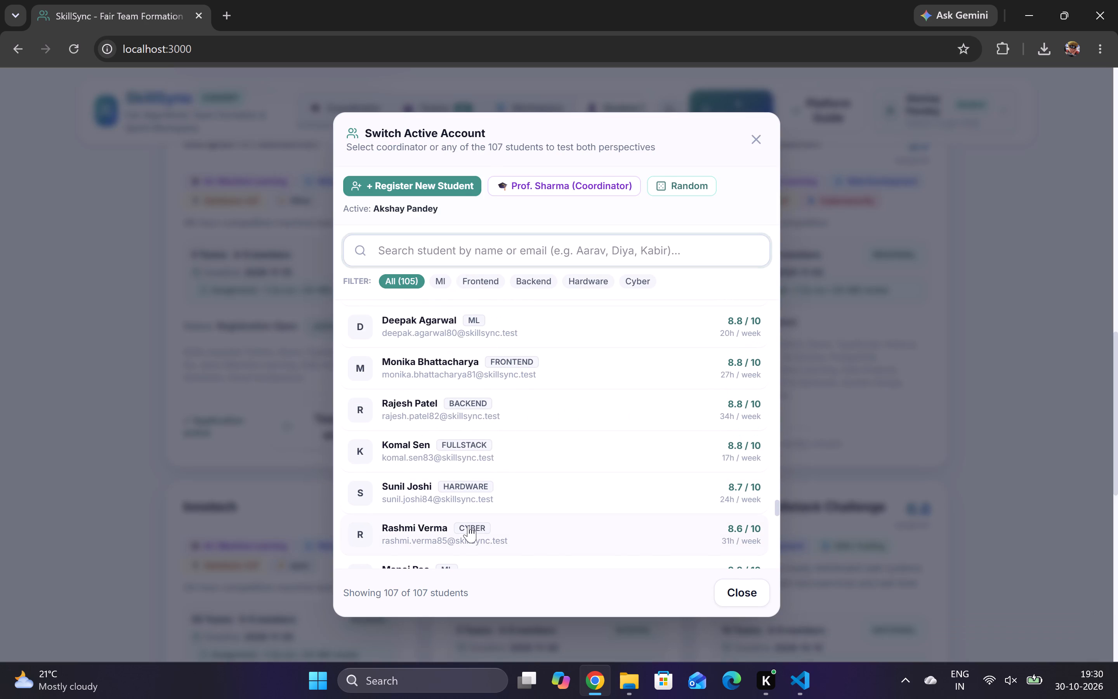
pyautogui.click(360, 425)
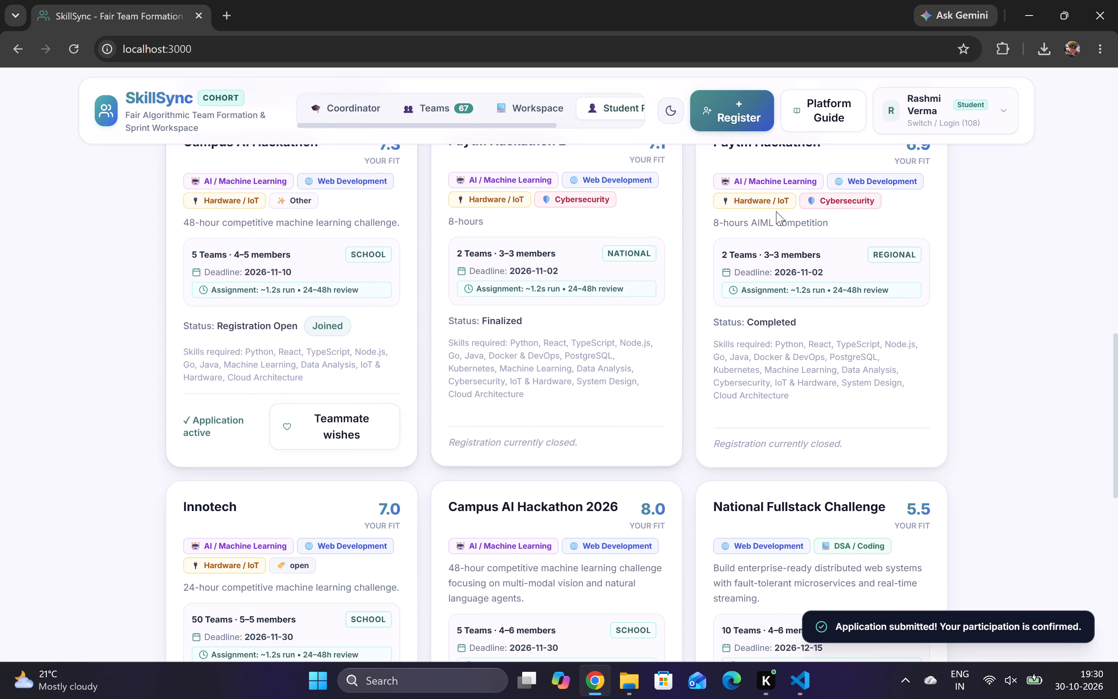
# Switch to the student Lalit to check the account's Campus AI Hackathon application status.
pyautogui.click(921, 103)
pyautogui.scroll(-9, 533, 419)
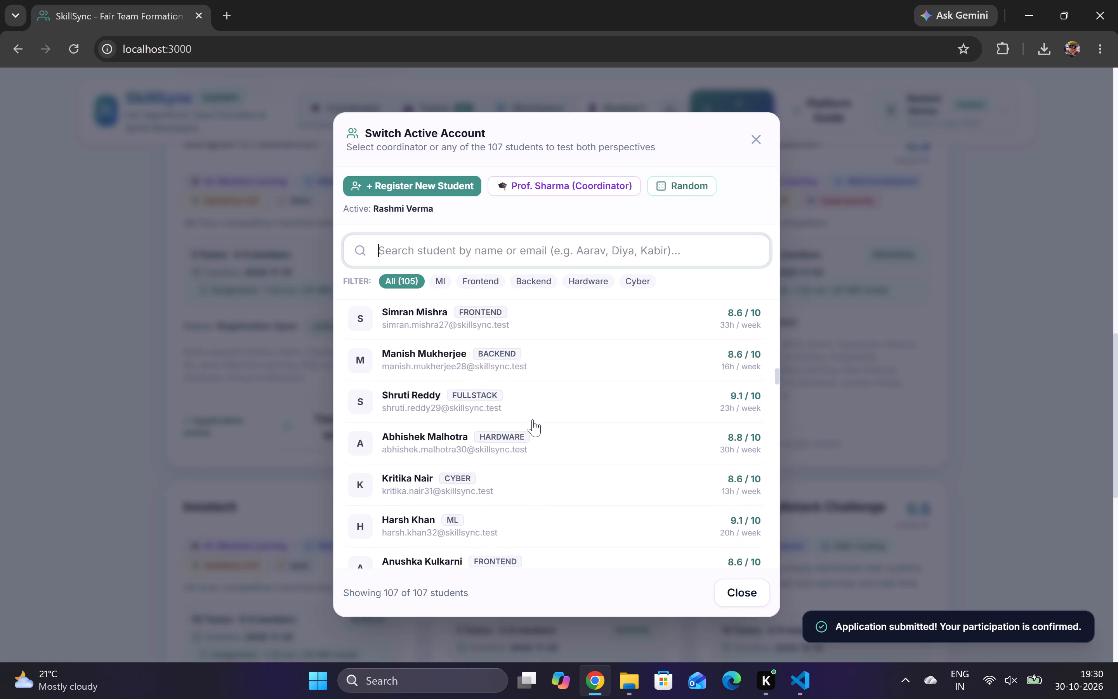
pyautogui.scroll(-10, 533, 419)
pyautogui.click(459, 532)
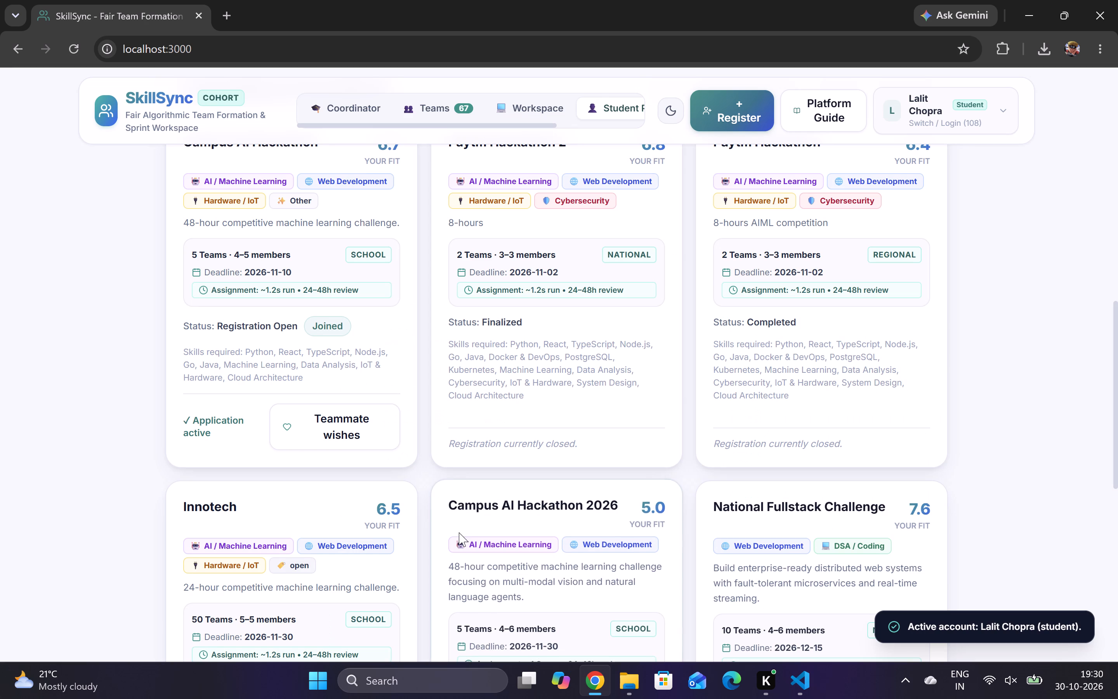
# Switch to the student Lata and apply to Campus AI Hackathon with the lead-a-team option off.
pyautogui.click(939, 123)
pyautogui.scroll(-18, 538, 523)
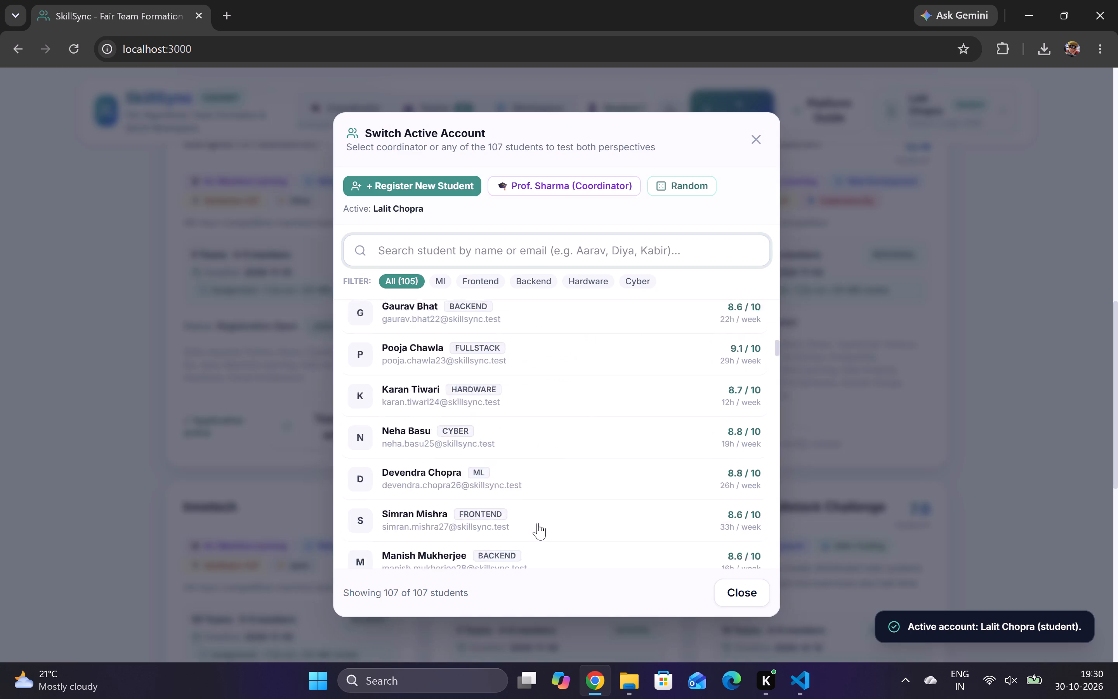
pyautogui.scroll(-15, 538, 523)
pyautogui.click(501, 429)
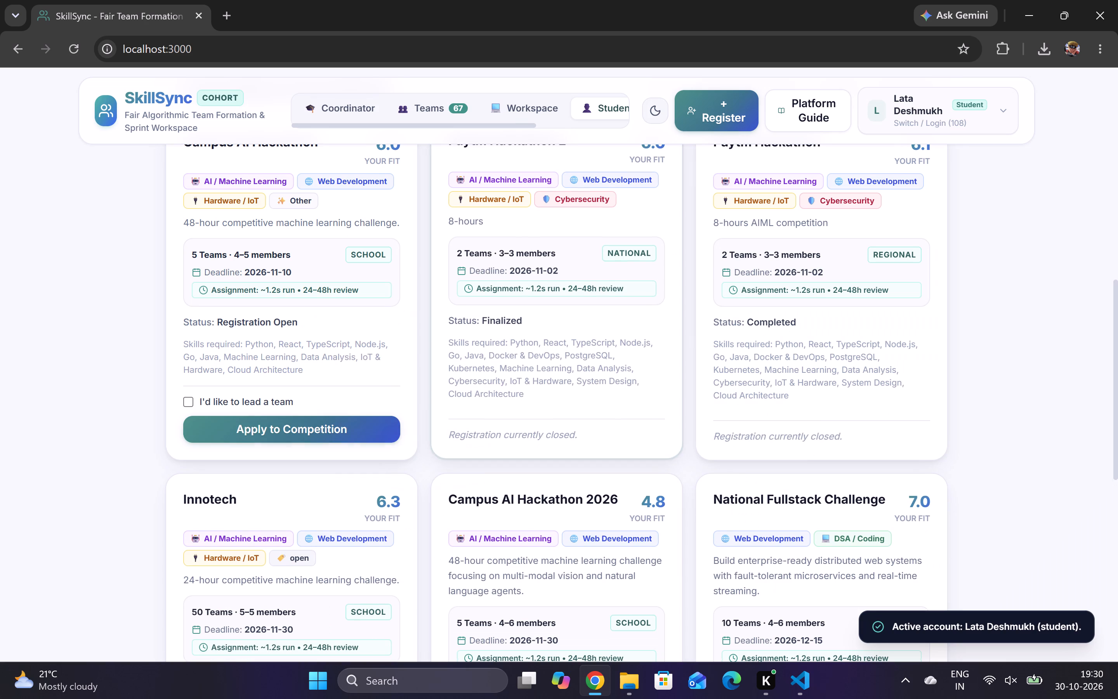
pyautogui.click(321, 427)
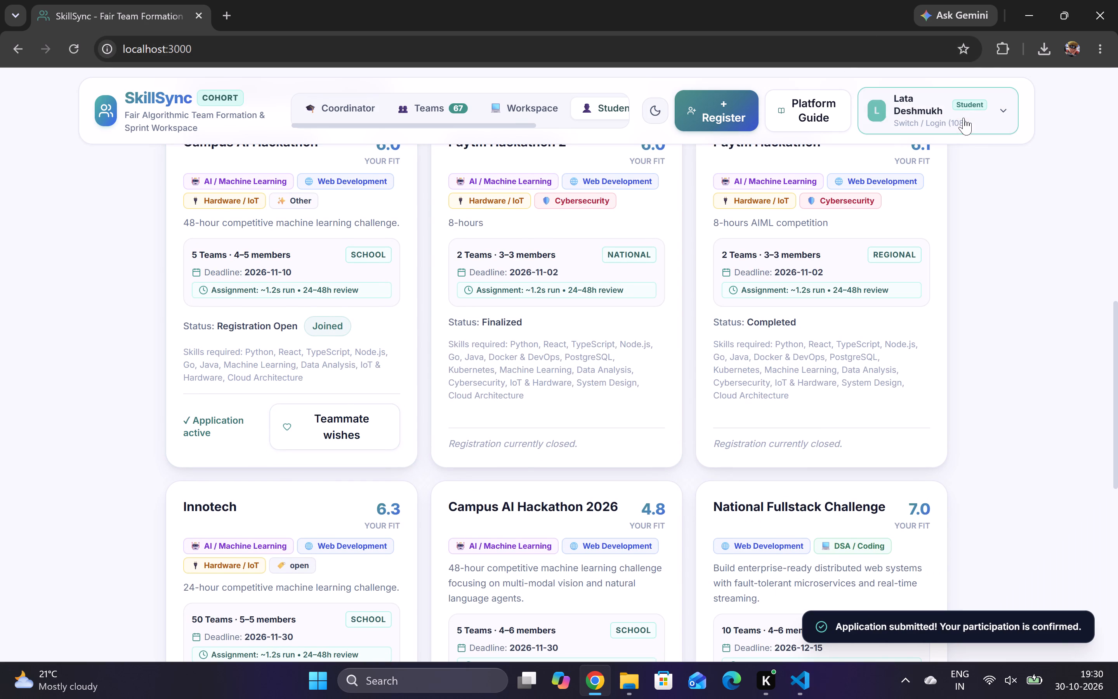
# Switch to the 8.4-rated Cyber student Sunita with 13h/week and apply to Campus AI Hackathon with the lead-a-team option off.
pyautogui.click(964, 116)
pyautogui.scroll(-14, 447, 526)
pyautogui.scroll(-8, 447, 526)
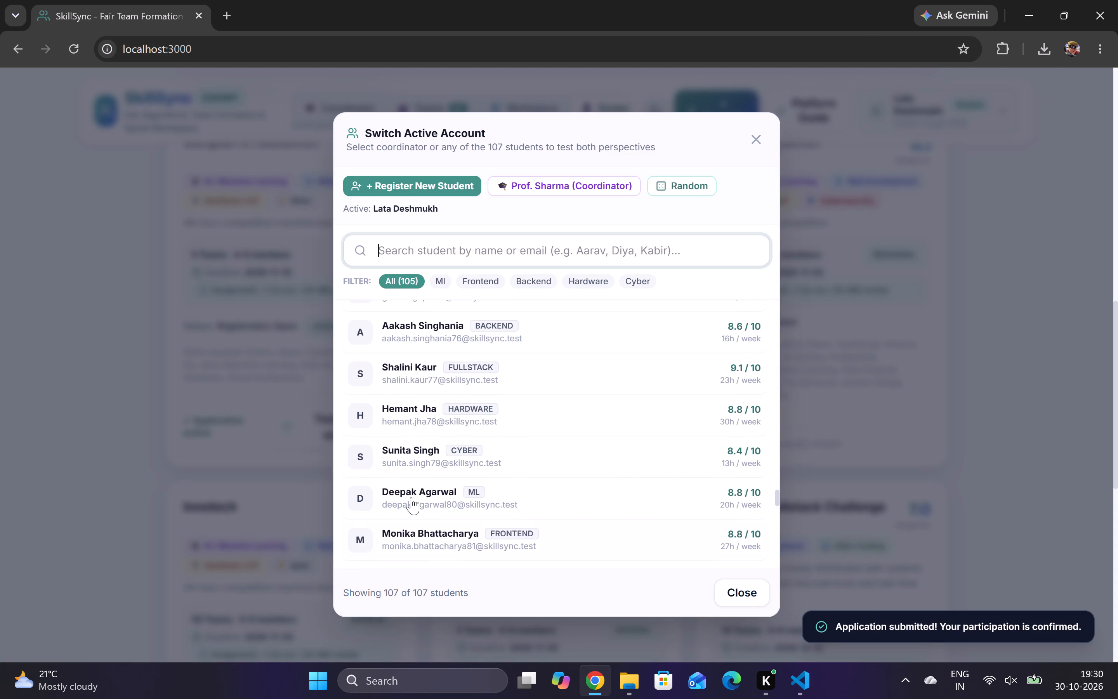
pyautogui.click(419, 442)
pyautogui.click(354, 421)
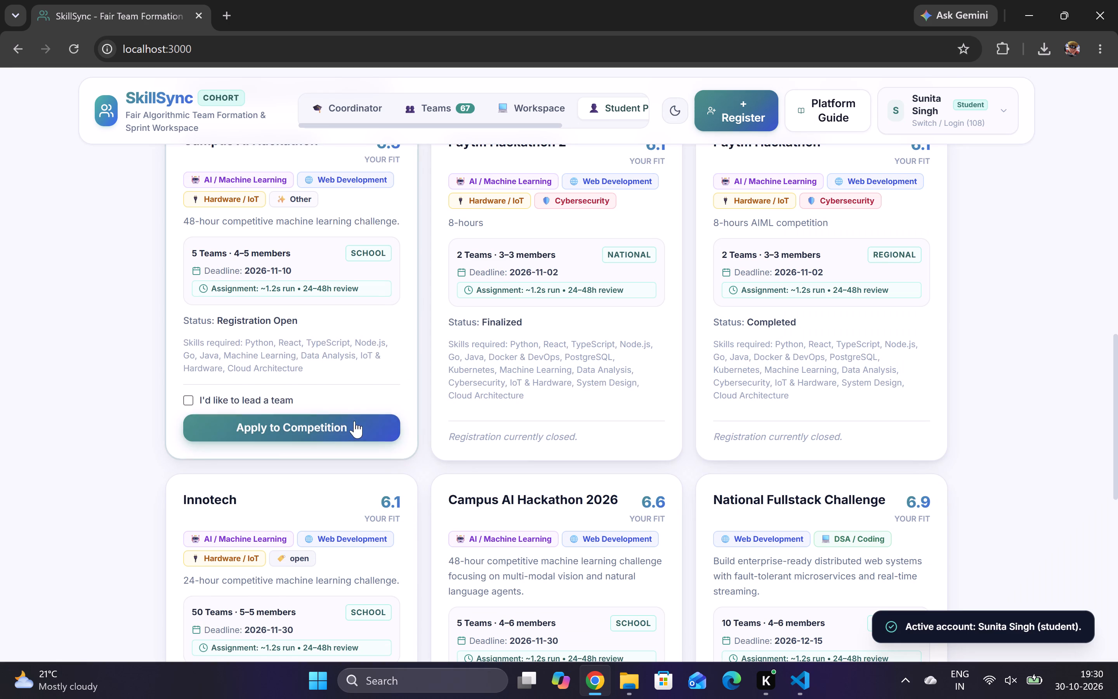
# Switch to the 8.8-rated Hardware student Abhishek with 30h/week and apply to Campus AI Hackathon.
pyautogui.click(932, 122)
pyautogui.scroll(-3, 495, 422)
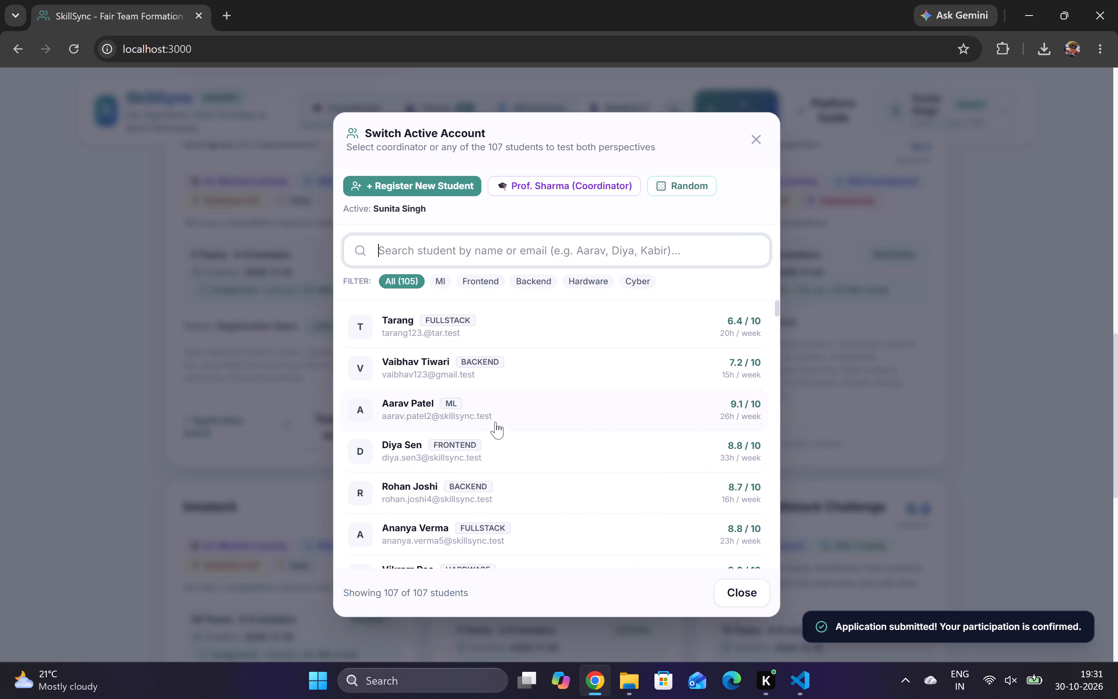
pyautogui.scroll(-6, 495, 422)
pyautogui.click(413, 452)
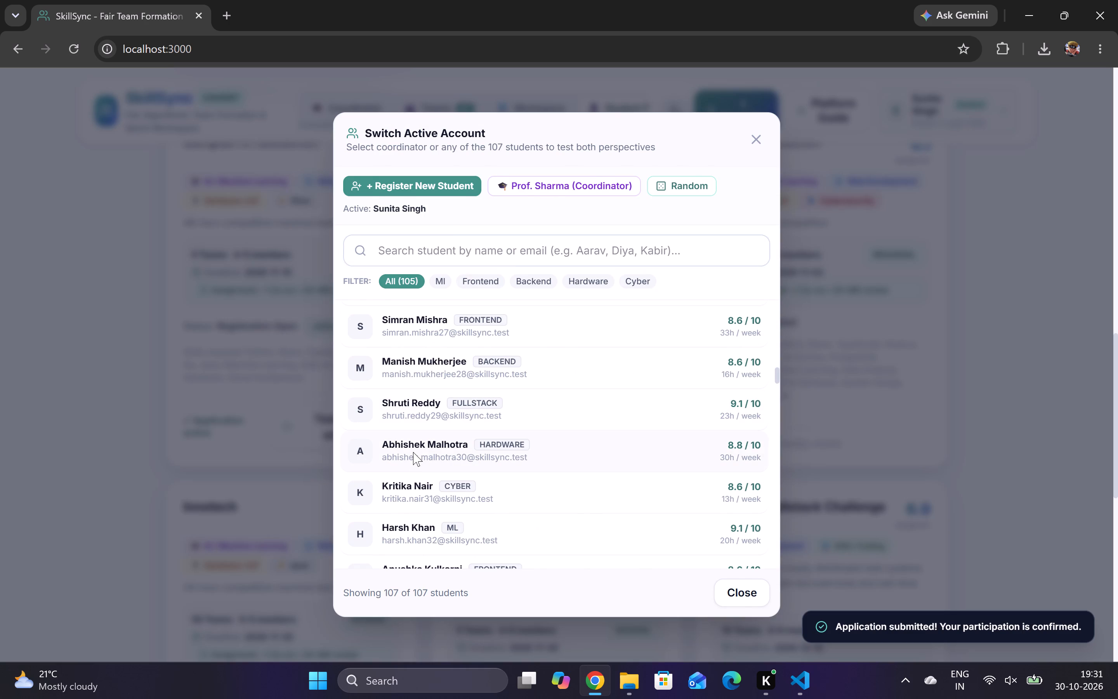
pyautogui.click(304, 427)
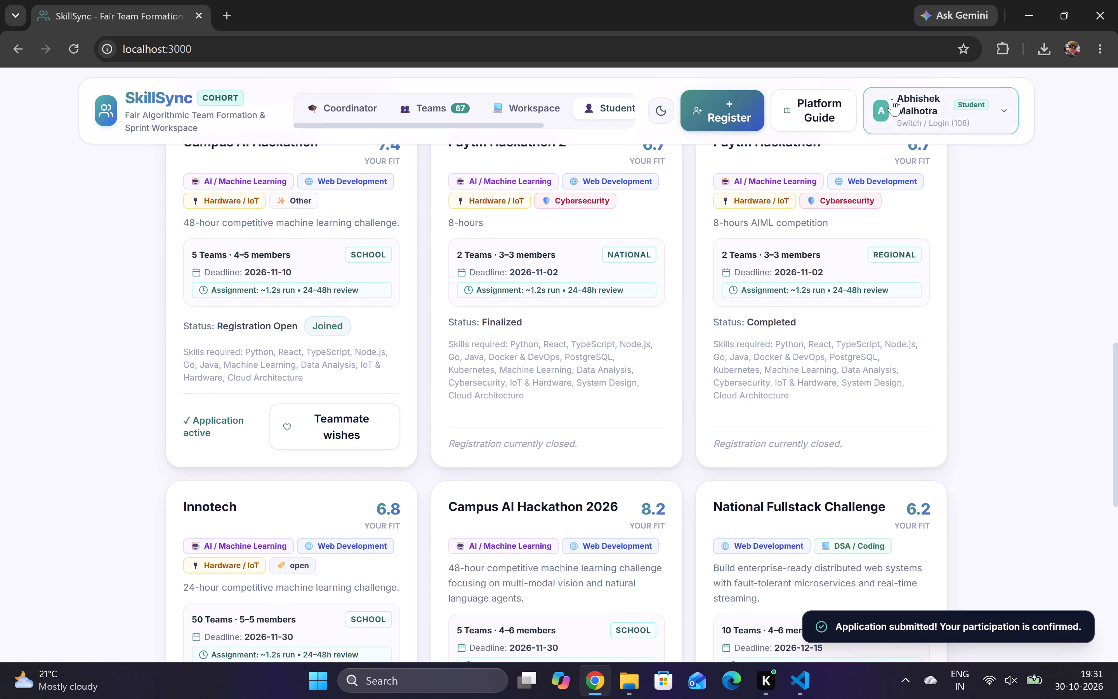
# Switch to the 8.6-rated Cyber student Kritika to check the account's Campus AI Hackathon application status.
pyautogui.click(892, 99)
pyautogui.scroll(-9, 495, 459)
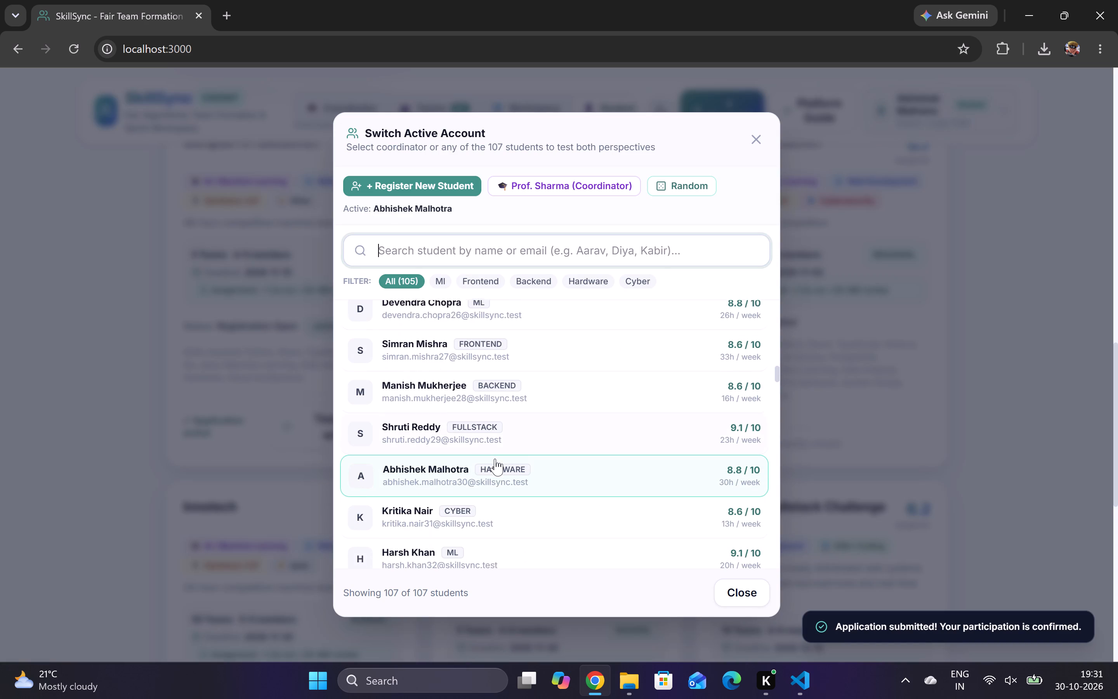
pyautogui.click(495, 459)
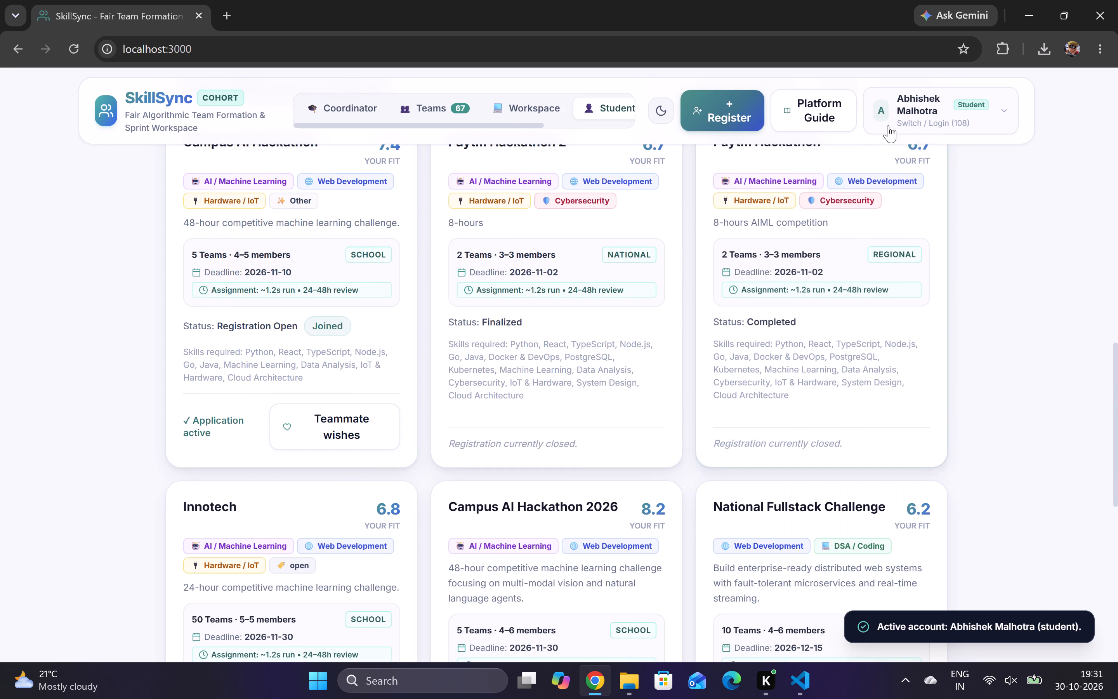
pyautogui.click(888, 119)
pyautogui.scroll(-9, 579, 412)
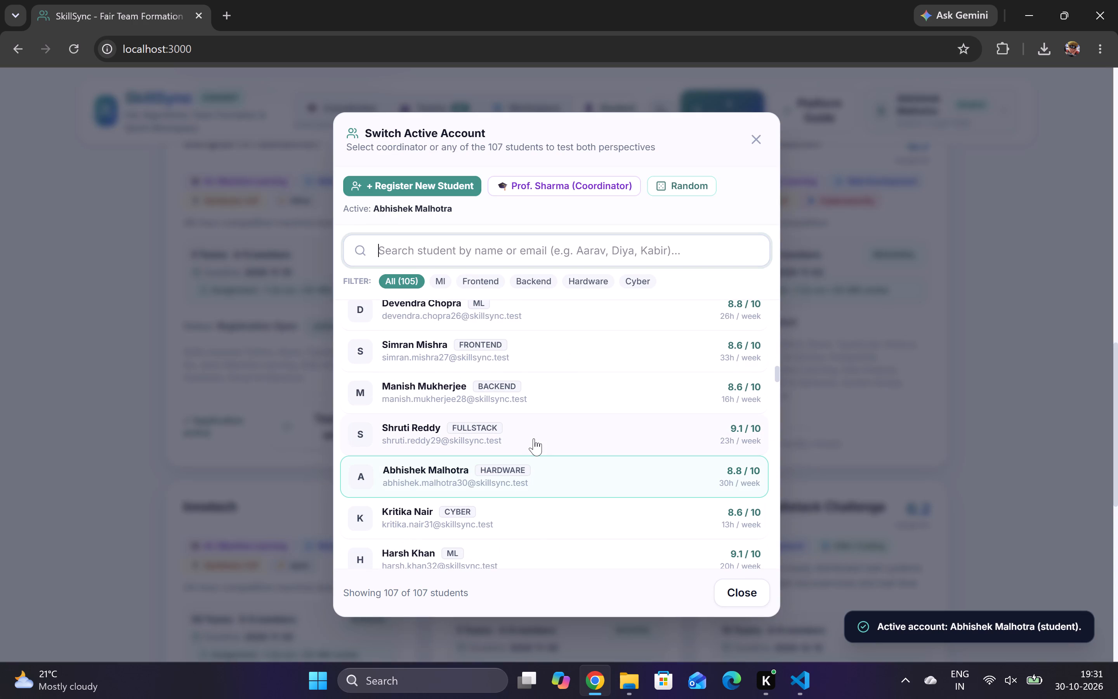
pyautogui.click(483, 536)
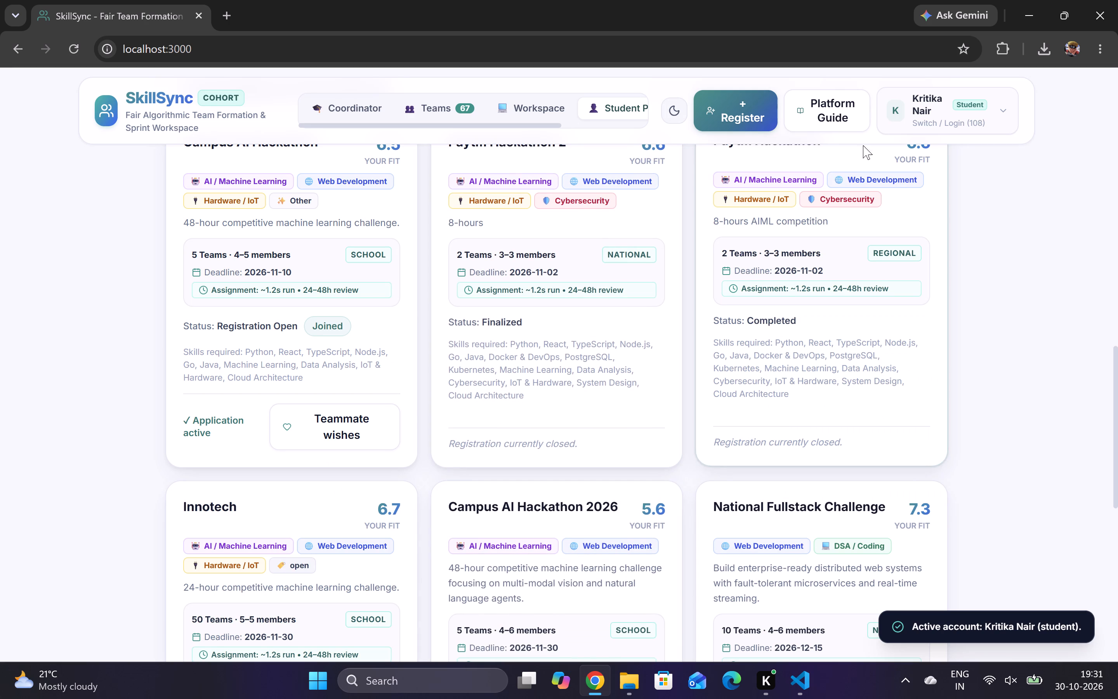
pyautogui.click(915, 106)
pyautogui.scroll(-5, 915, 106)
pyautogui.scroll(-20, 507, 502)
pyautogui.scroll(-2, 507, 502)
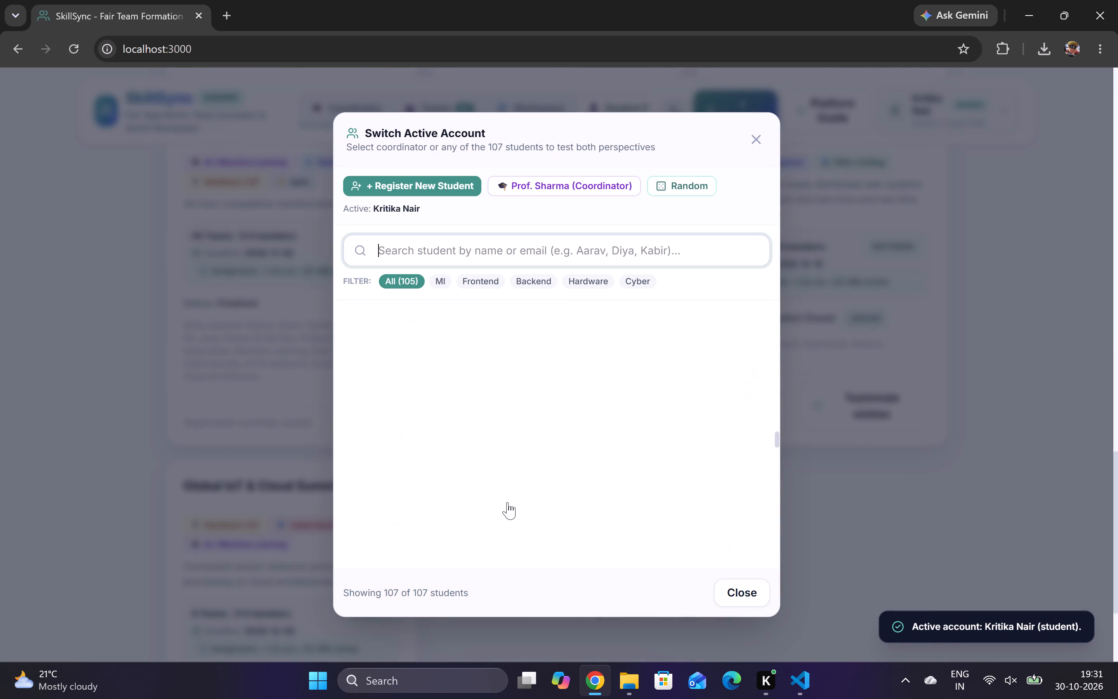
pyautogui.scroll(-16, 507, 502)
pyautogui.scroll(-9, 507, 502)
pyautogui.scroll(-8, 481, 433)
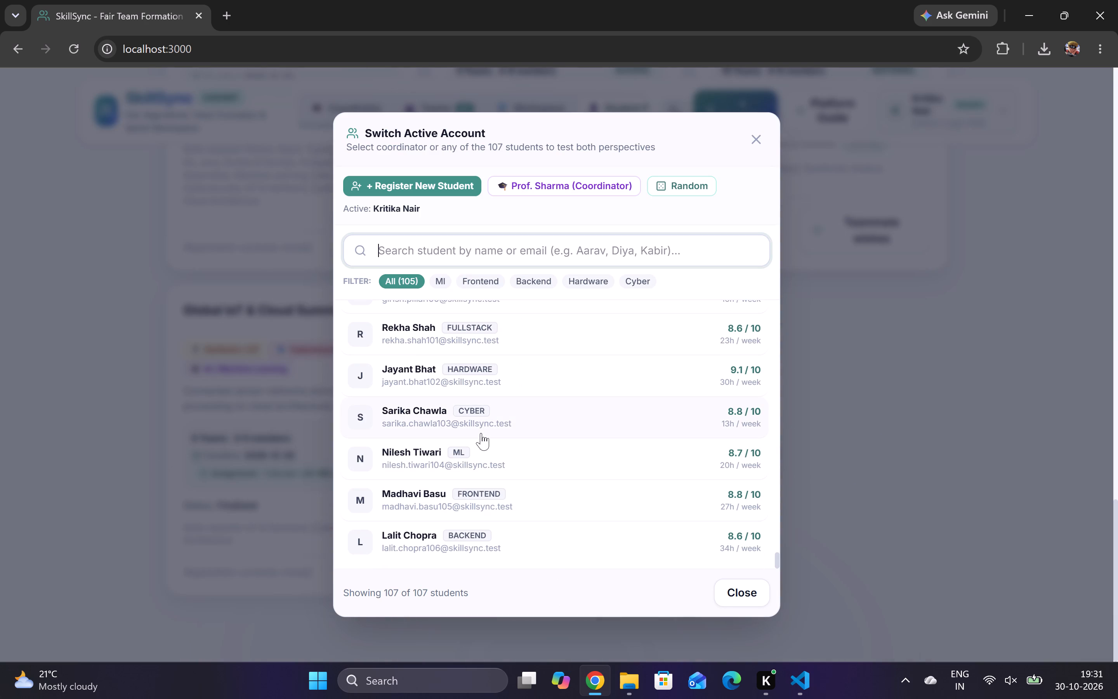
pyautogui.click(444, 411)
pyautogui.scroll(4, 356, 307)
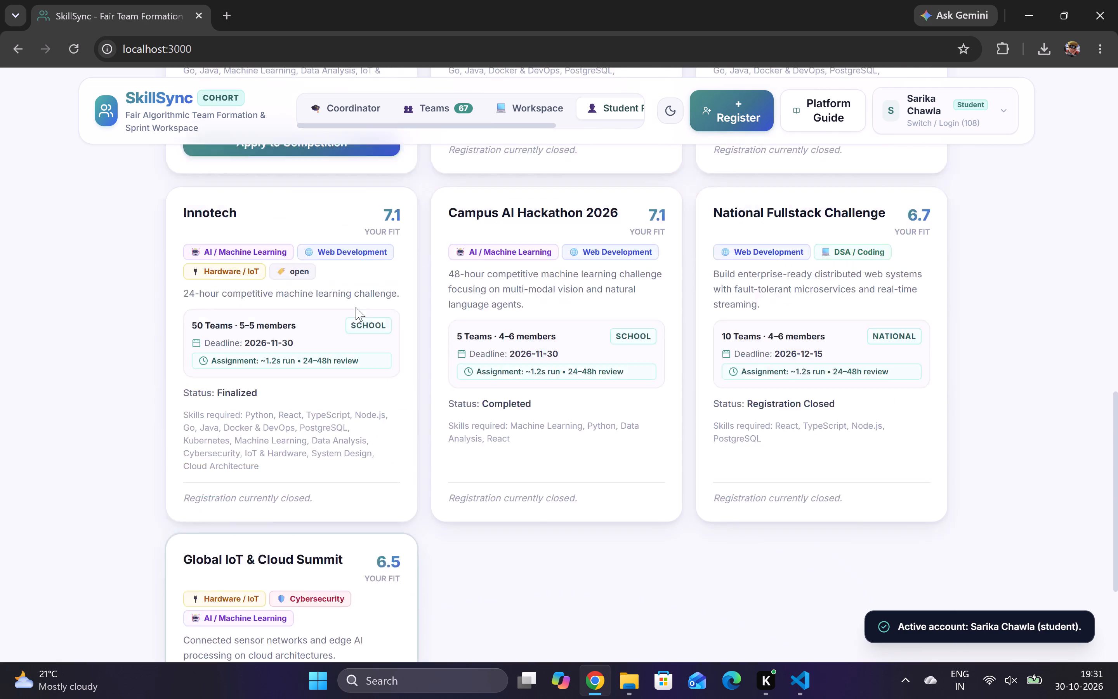
pyautogui.scroll(2, 356, 307)
pyautogui.click(315, 384)
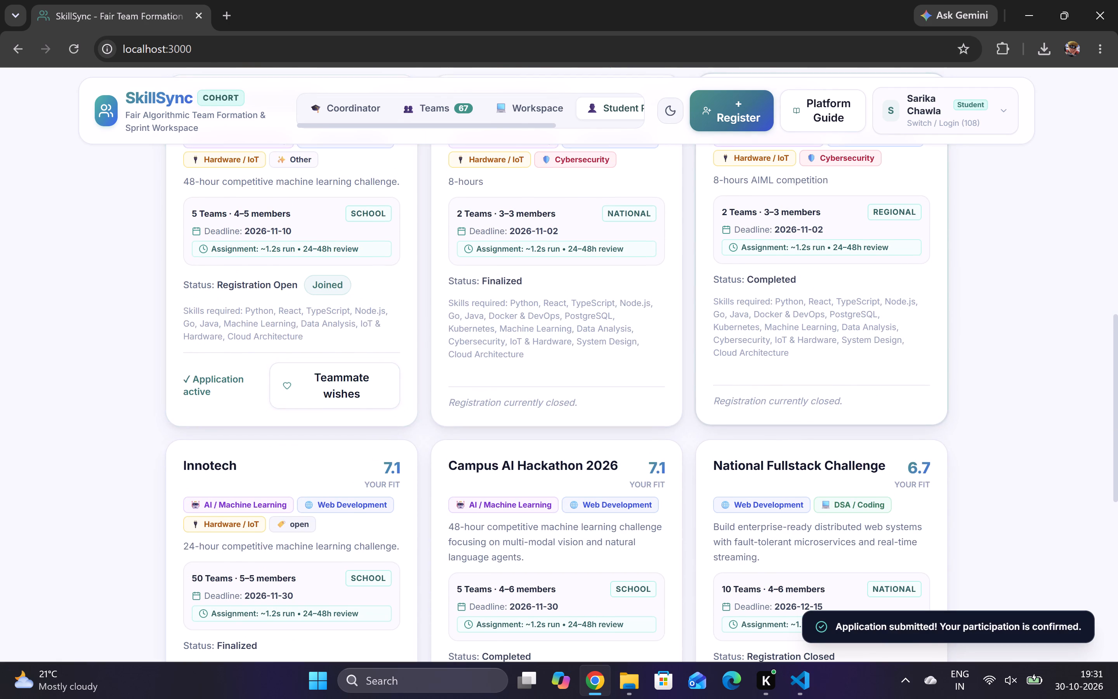
# Open the Campus AI Hackathon applicants list in the coordinator view and skim which applicants want to lead.
pyautogui.scroll(2, 727, 228)
pyautogui.click(351, 111)
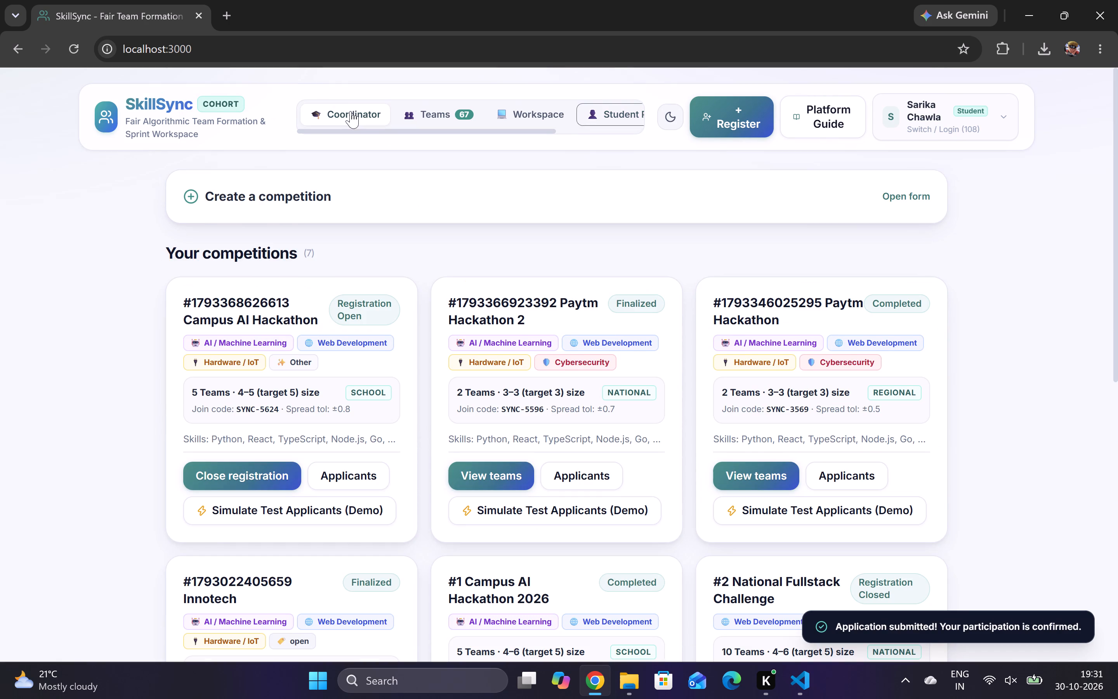
pyautogui.scroll(-1, 413, 340)
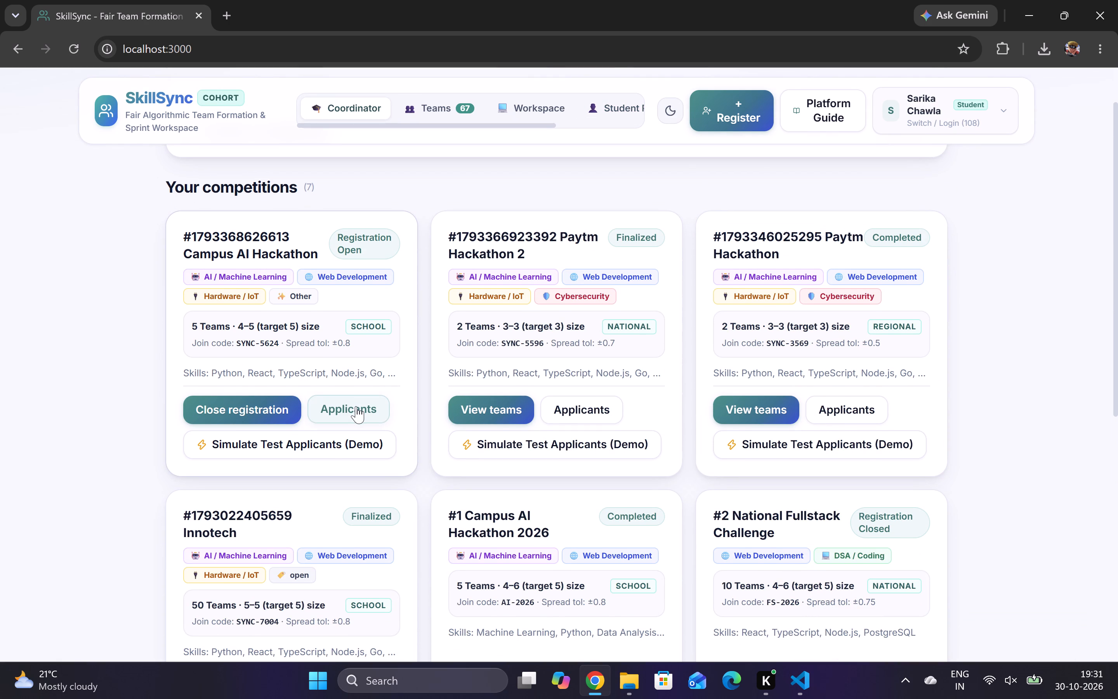
pyautogui.click(356, 406)
pyautogui.scroll(-6, 505, 427)
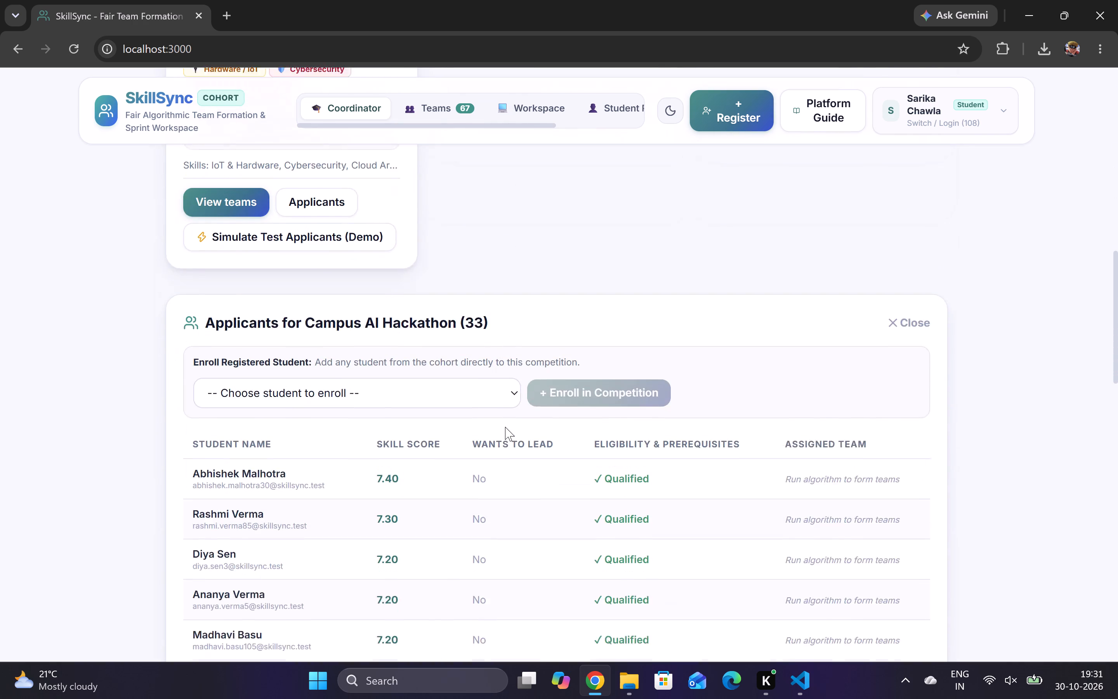
pyautogui.scroll(-8, 505, 427)
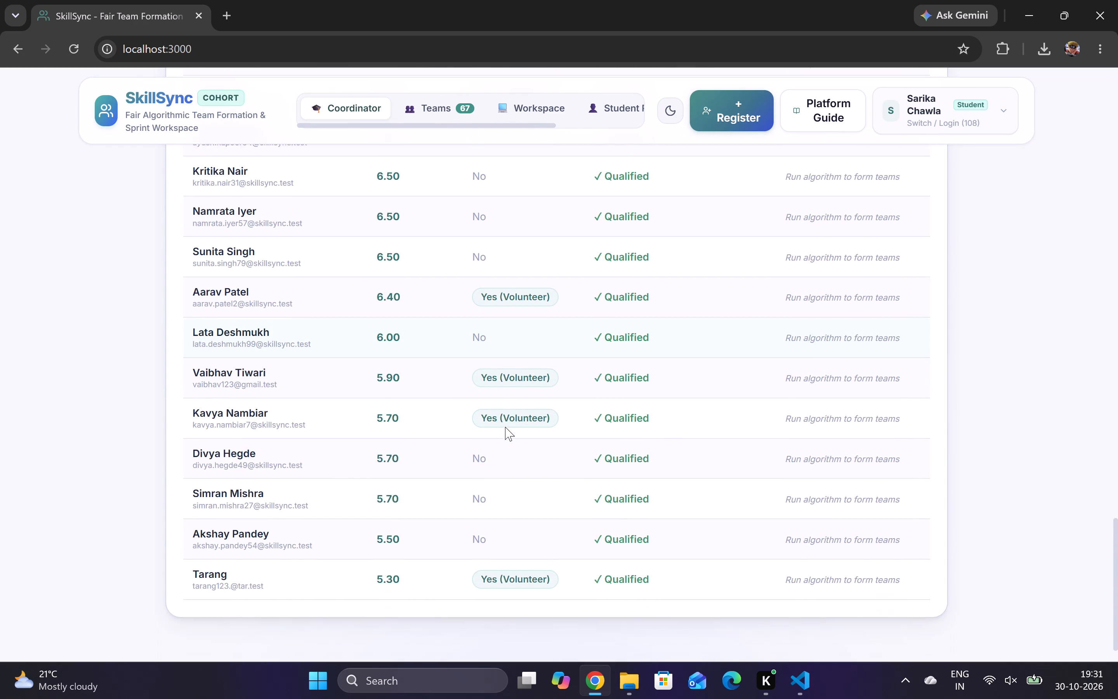
pyautogui.scroll(-1, 505, 427)
pyautogui.scroll(2, 505, 427)
pyautogui.scroll(6, 490, 466)
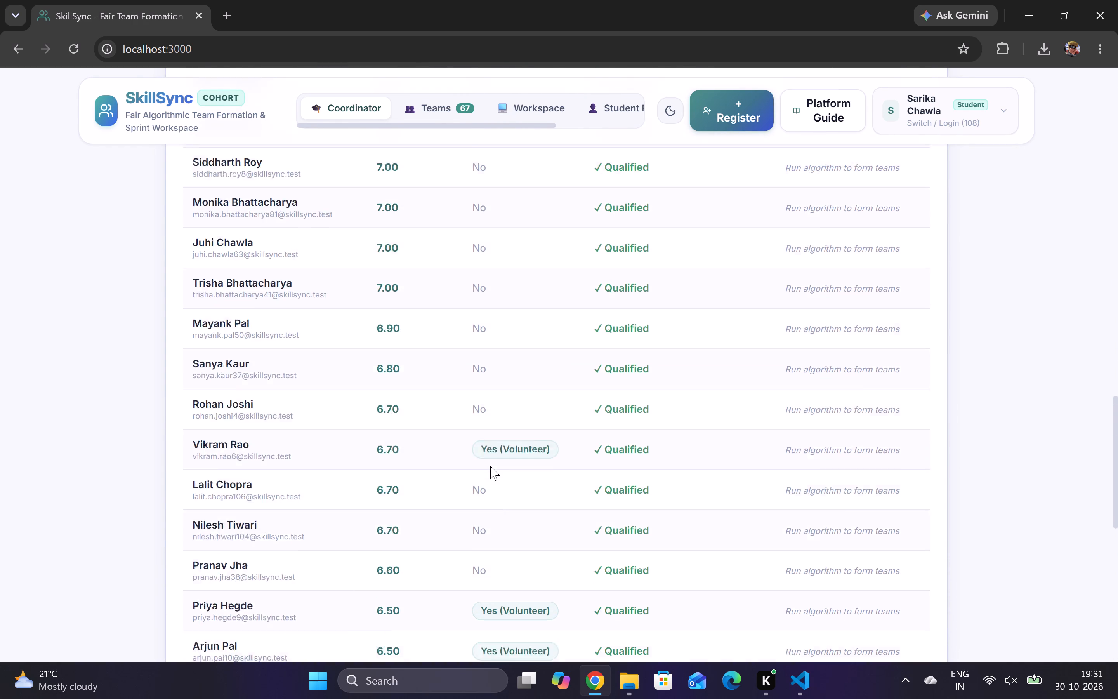
pyautogui.scroll(3, 490, 466)
# Examine the Campus AI Hackathon applicants from first to last, comparing skill scores, lead preferences and eligibility.
pyautogui.scroll(-3, 490, 466)
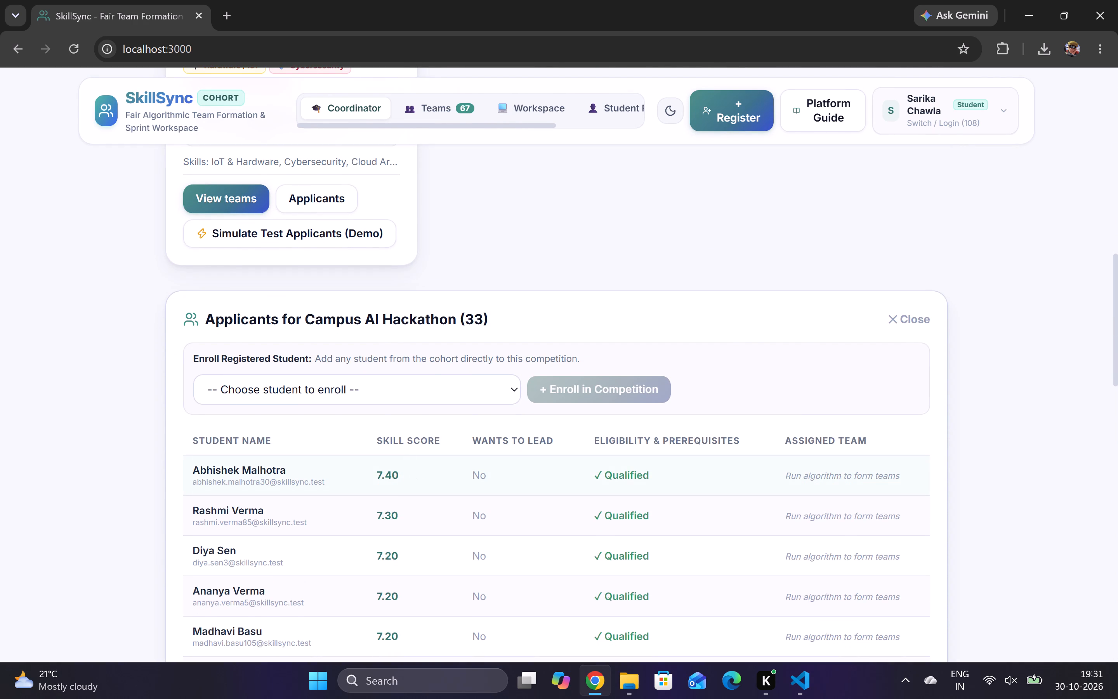
pyautogui.scroll(-1, 392, 553)
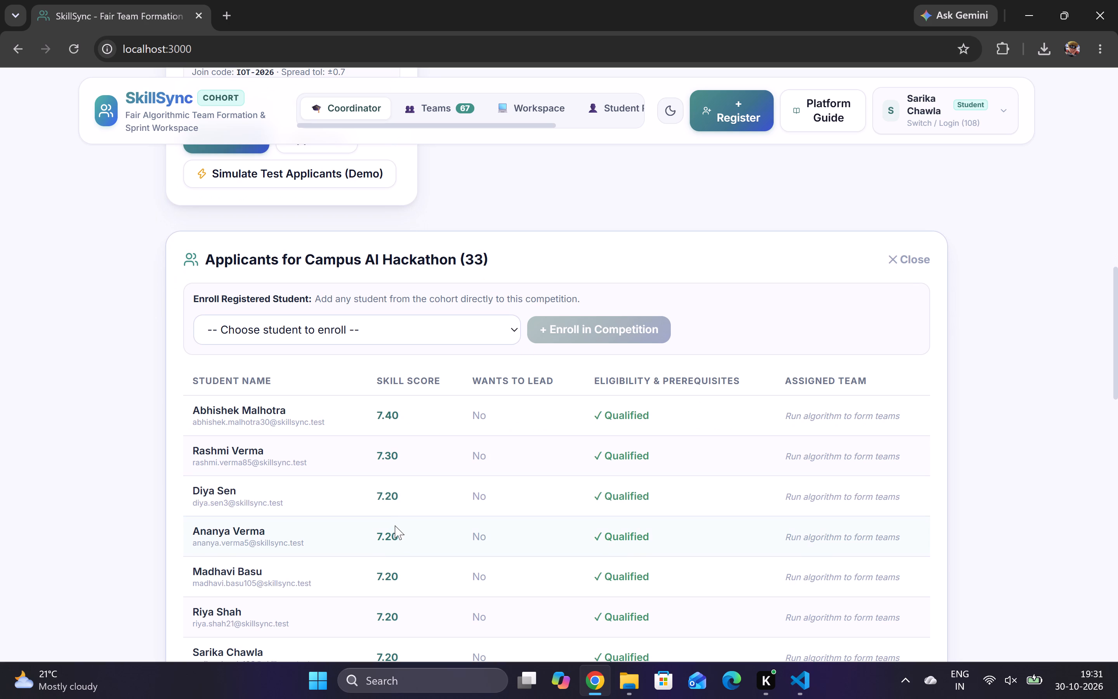
pyautogui.scroll(-1, 397, 576)
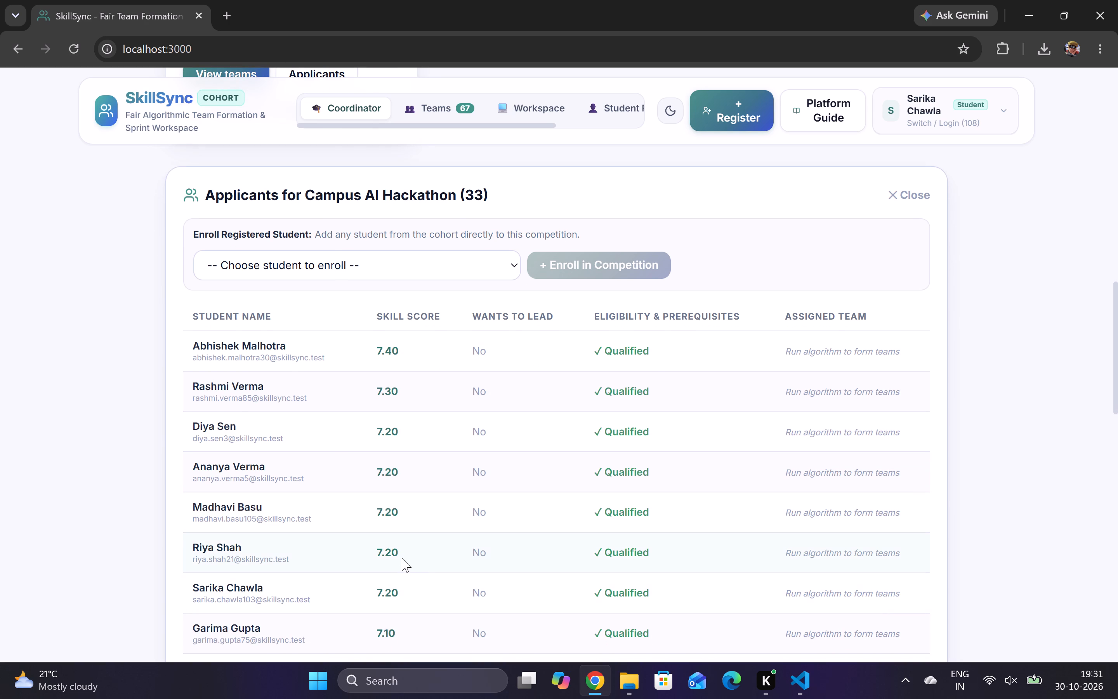
pyautogui.scroll(-2, 402, 598)
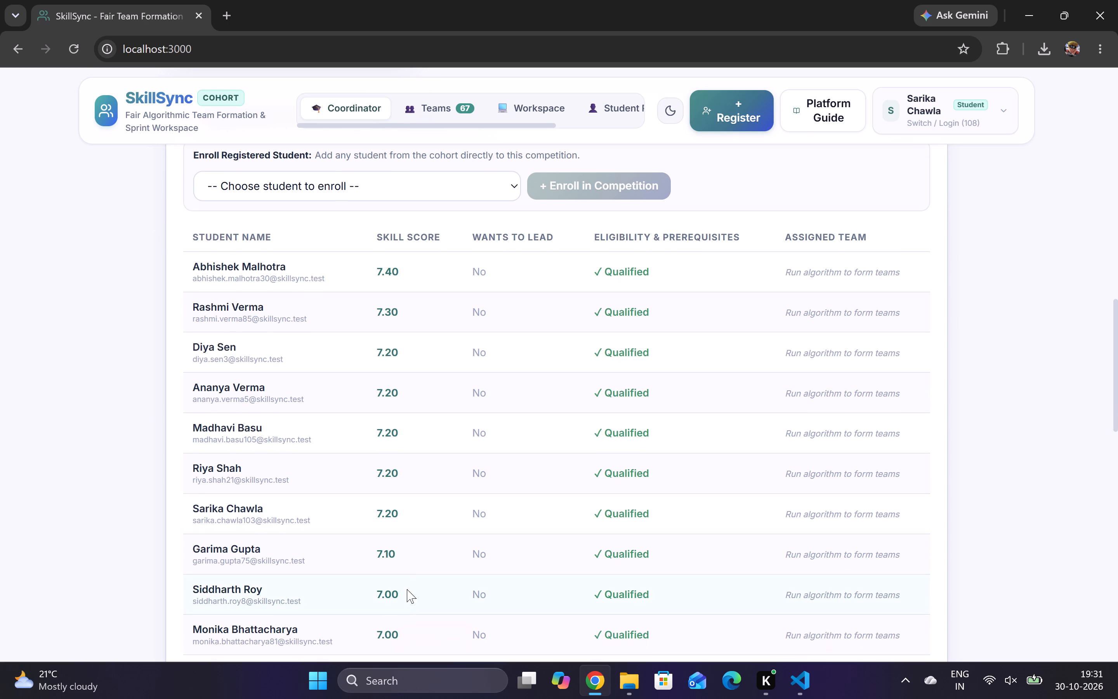
pyautogui.scroll(-2, 406, 624)
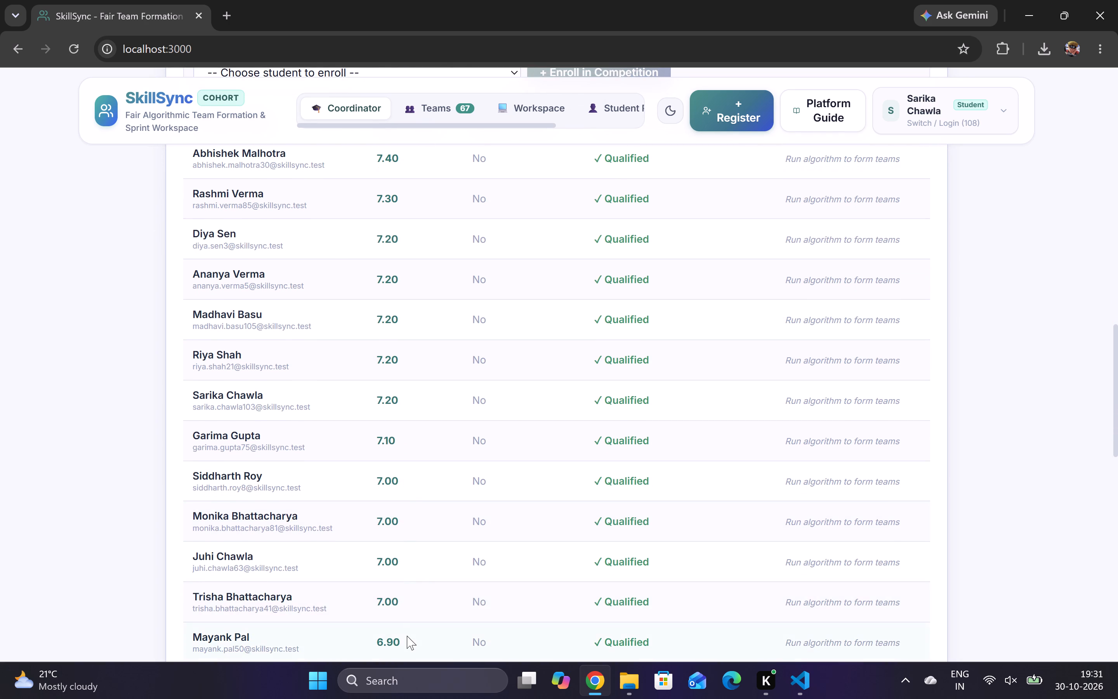
pyautogui.scroll(-2, 407, 636)
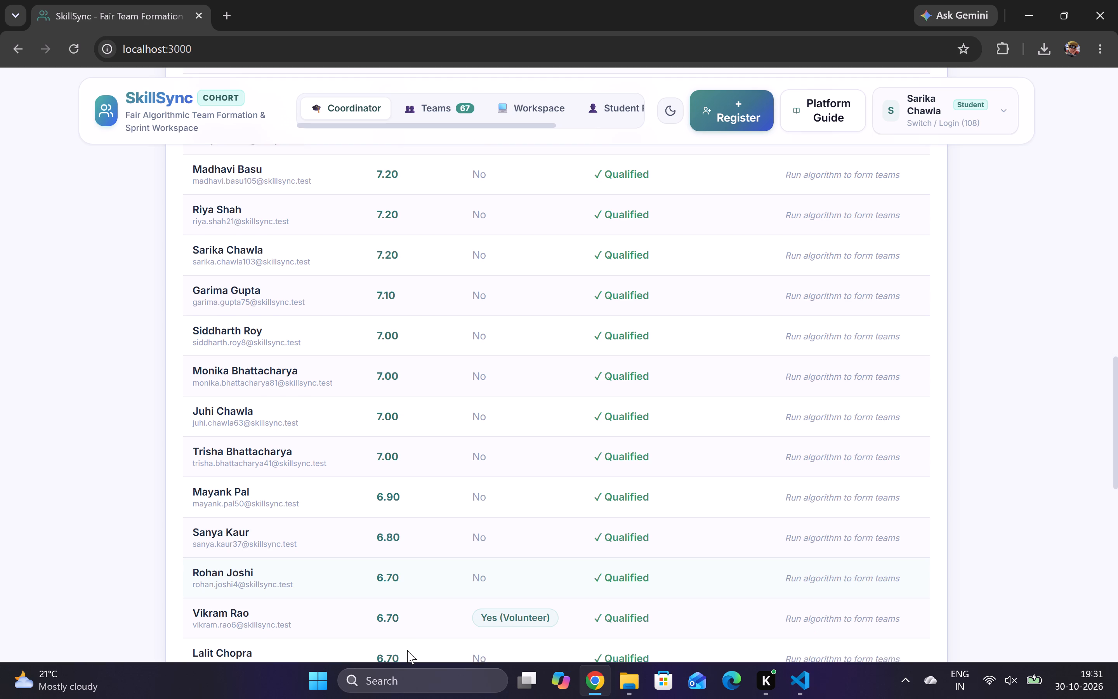
pyautogui.scroll(-2, 407, 650)
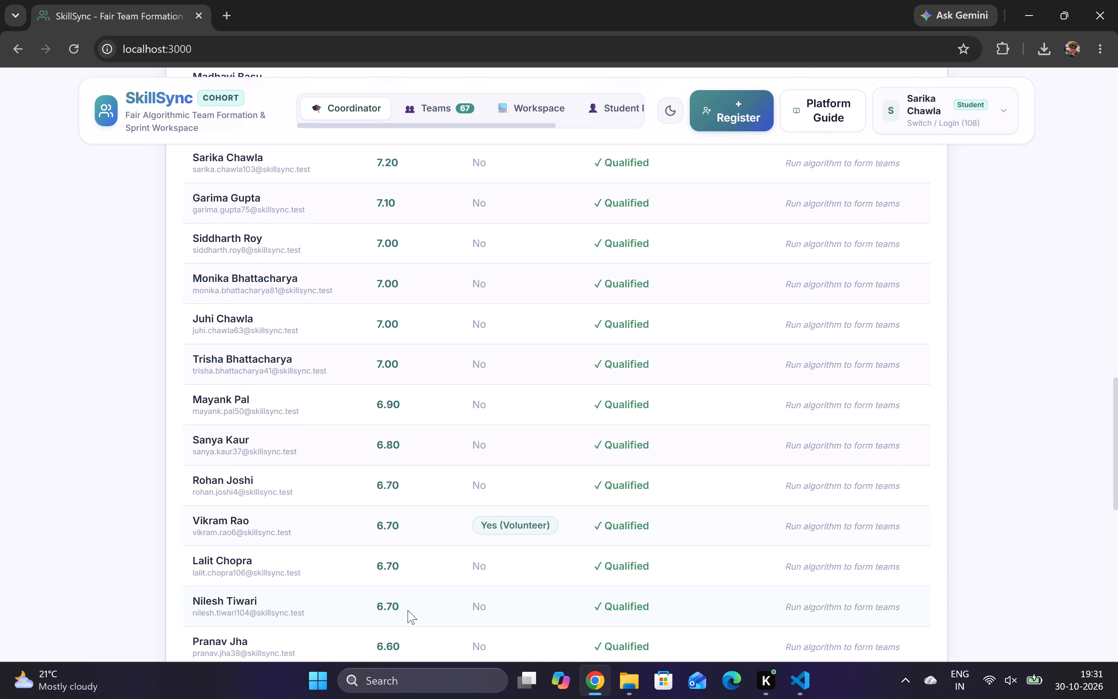
pyautogui.scroll(-1, 404, 645)
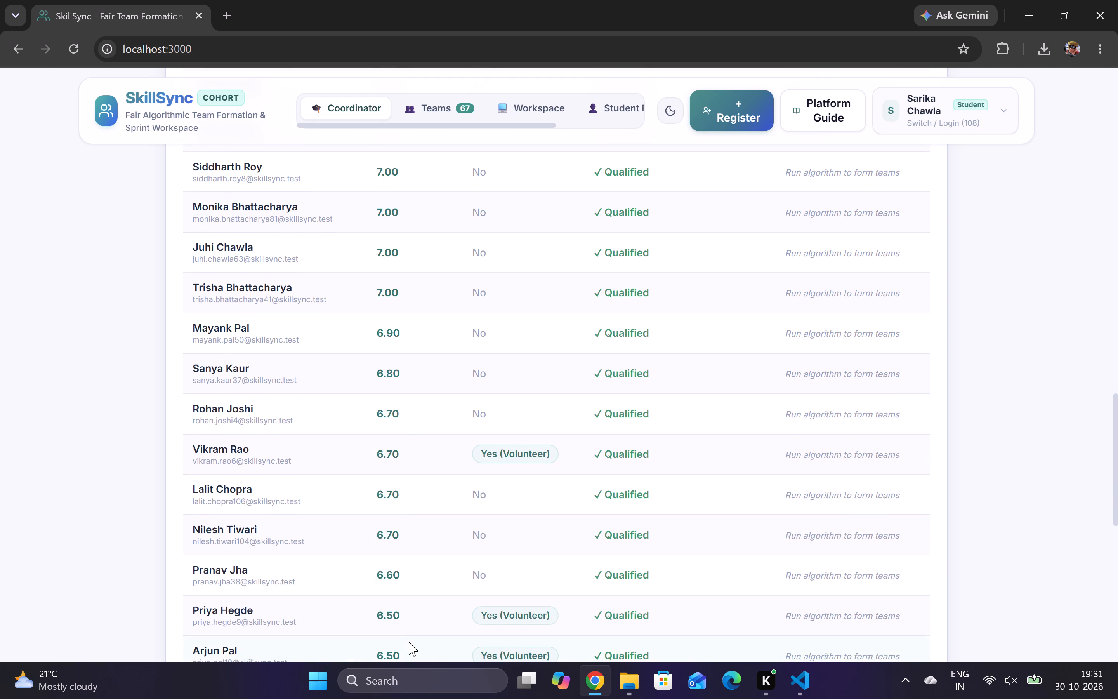
pyautogui.scroll(-2, 413, 612)
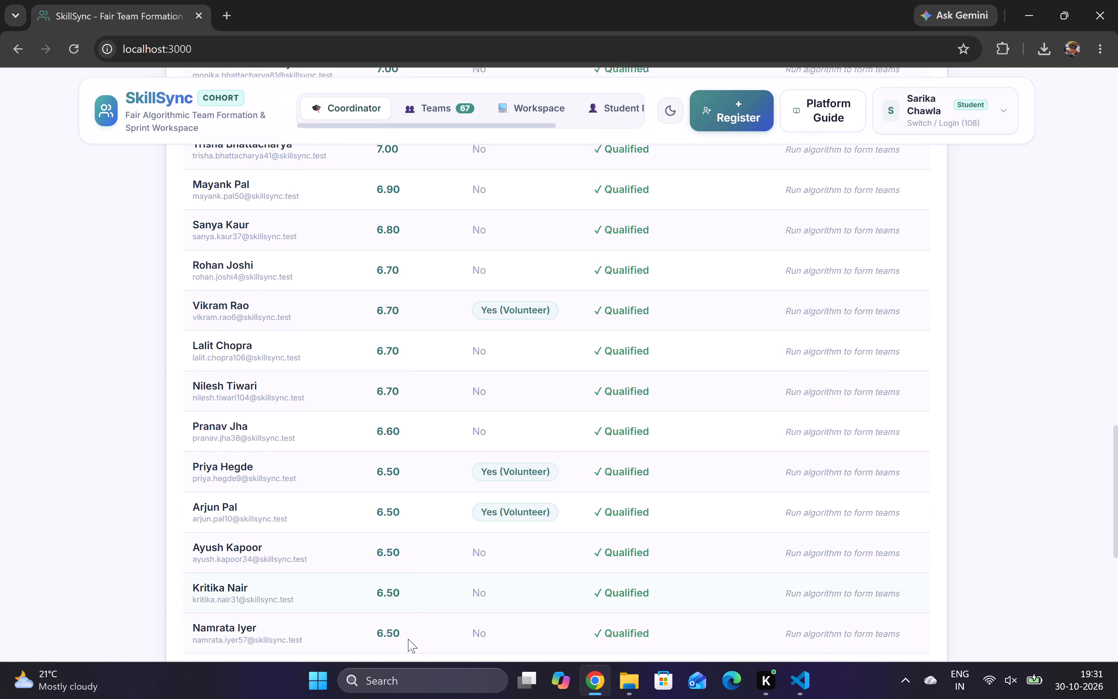
pyautogui.scroll(-3, 408, 639)
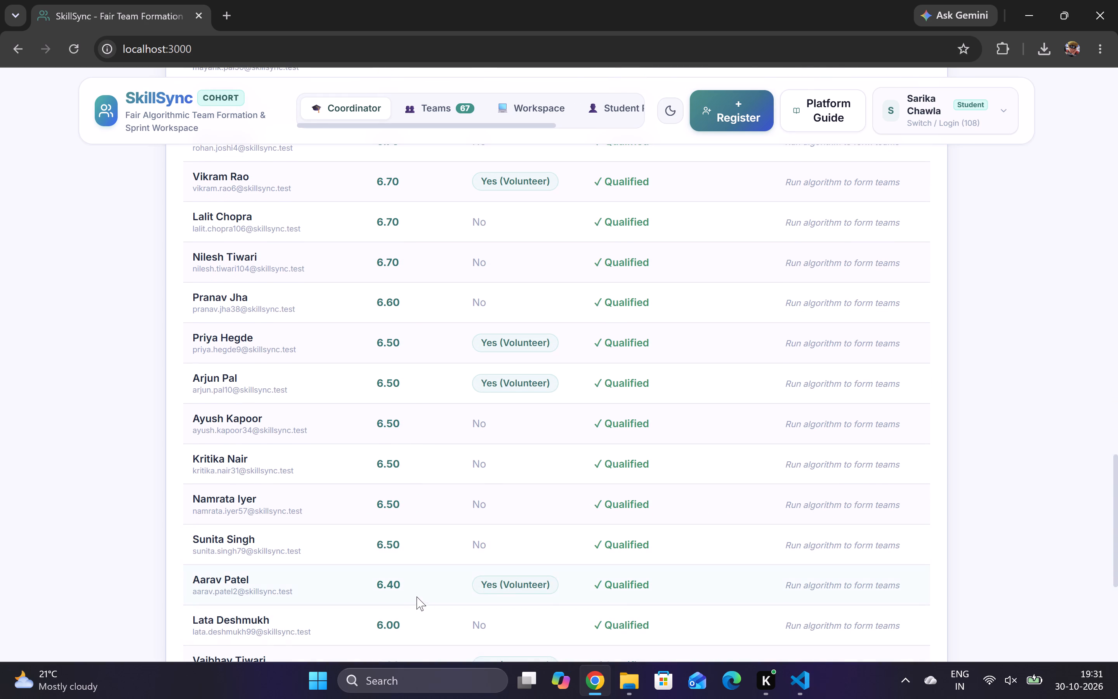
pyautogui.scroll(-1, 415, 632)
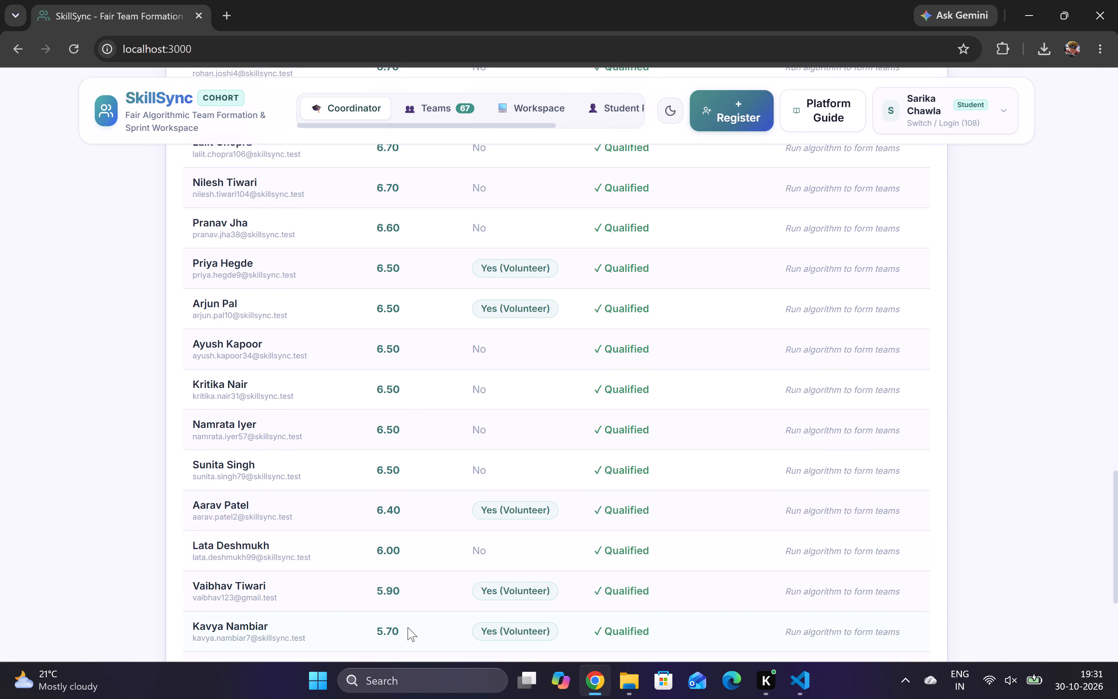
pyautogui.scroll(-4, 408, 626)
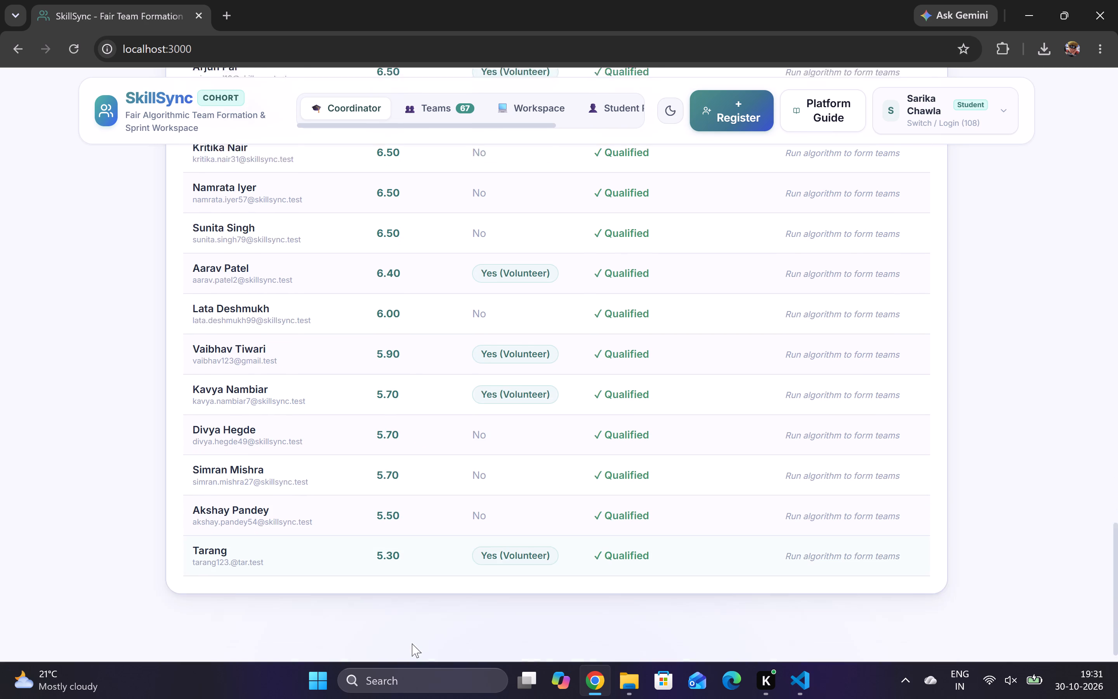
pyautogui.scroll(-1, 412, 643)
pyautogui.scroll(16, 429, 543)
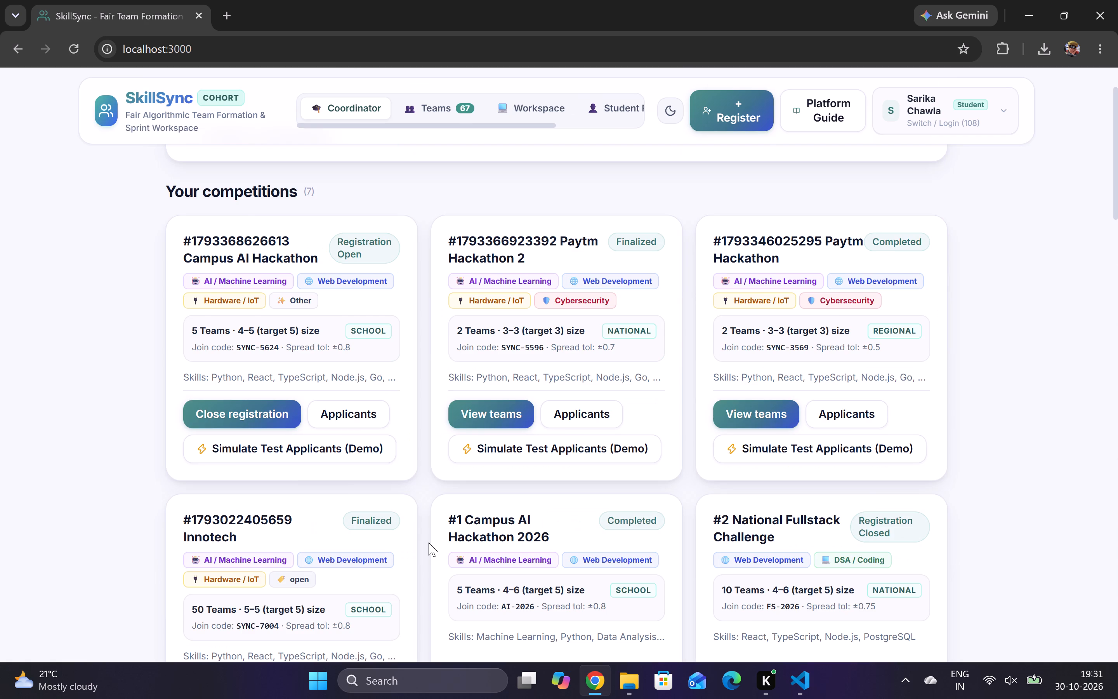
pyautogui.scroll(-5, 457, 375)
pyautogui.scroll(-1, 531, 229)
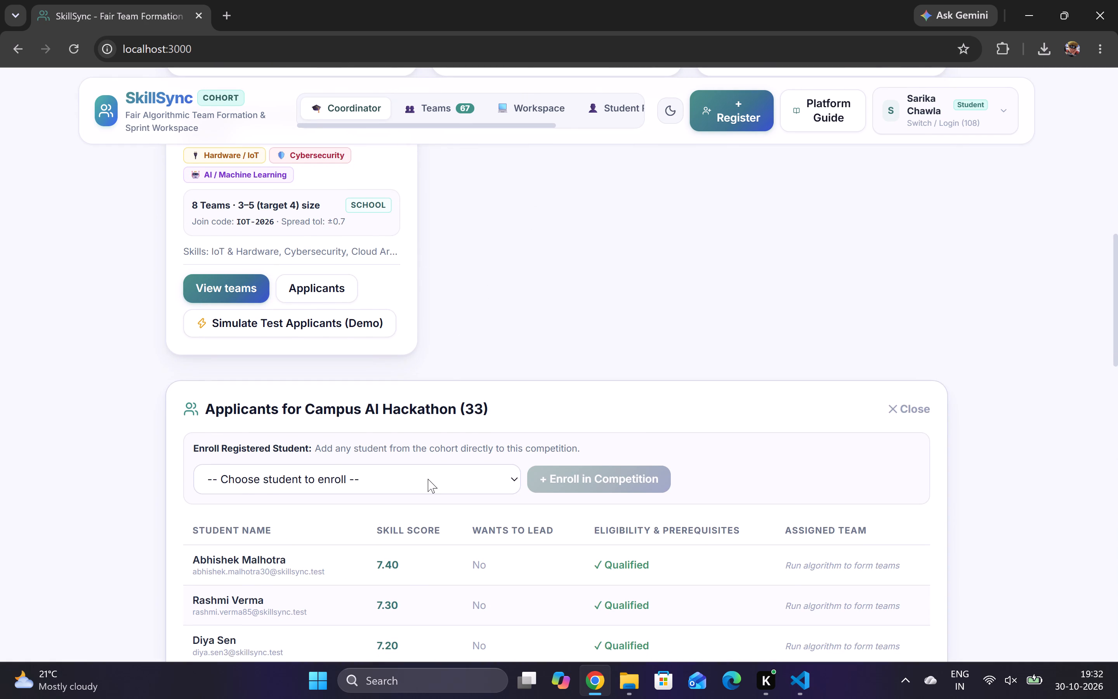
pyautogui.click(428, 478)
pyautogui.click(400, 395)
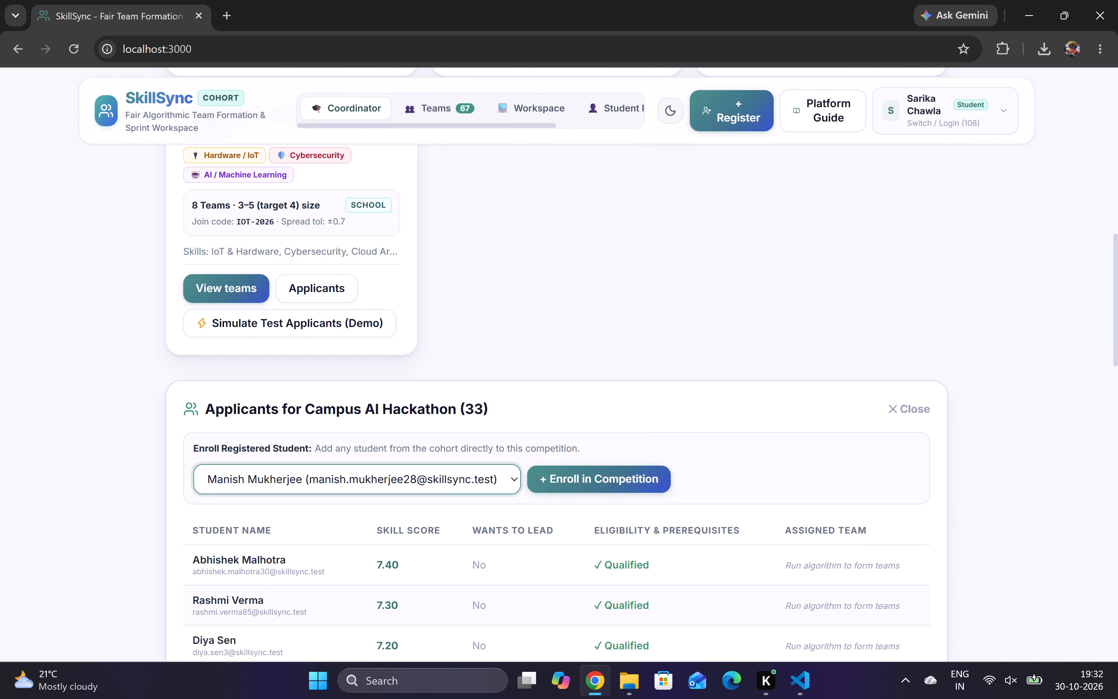
pyautogui.scroll(-4, 529, 387)
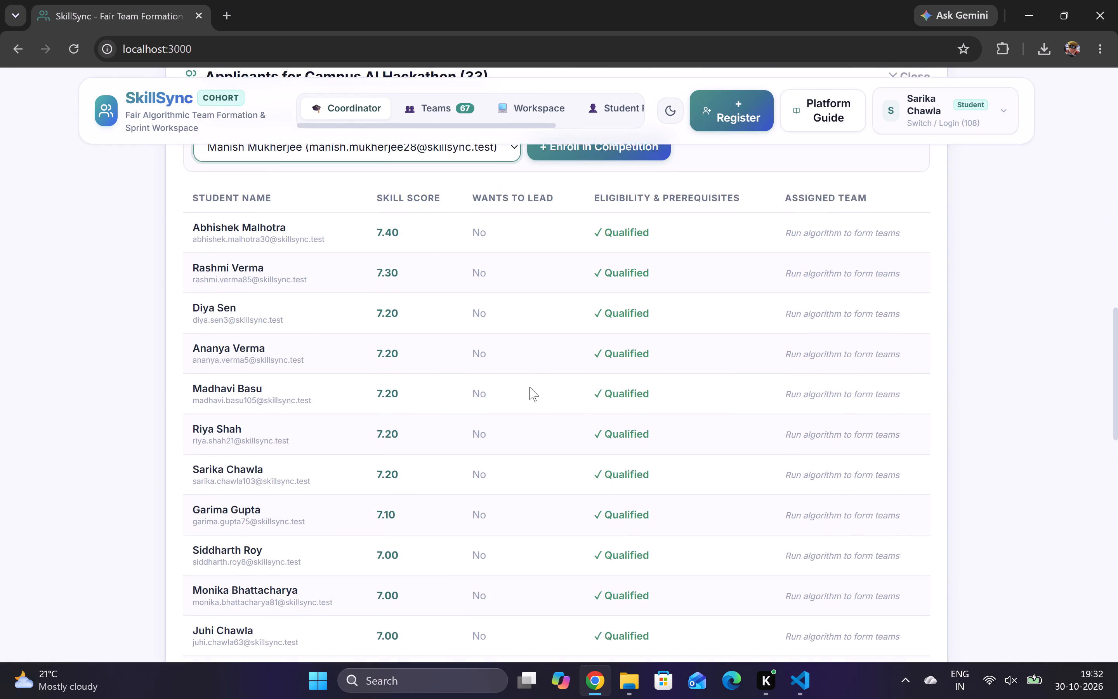
pyautogui.scroll(-5, 529, 387)
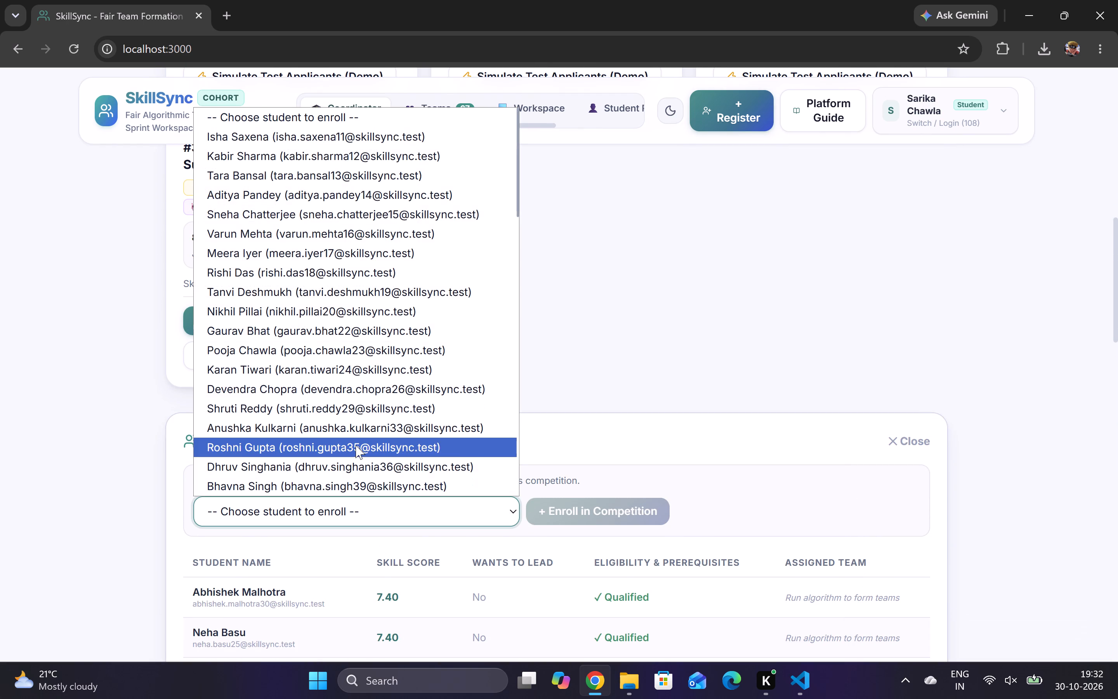
pyautogui.click(356, 445)
pyautogui.click(559, 503)
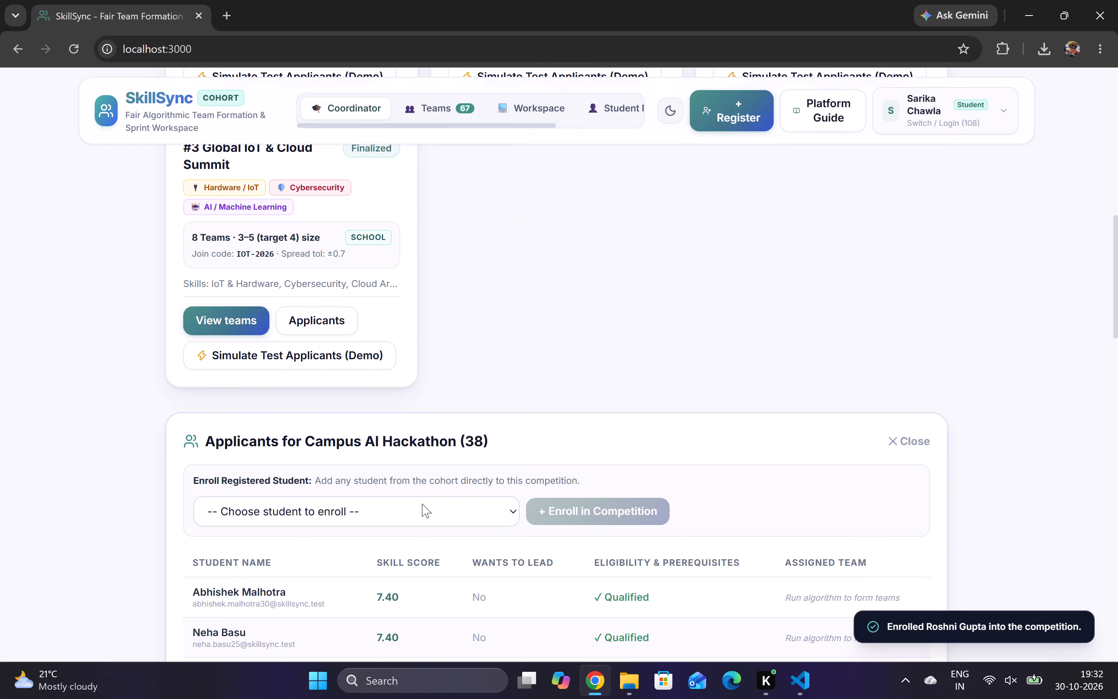
# Enroll the registered student Karan directly in Campus AI Hackathon.
pyautogui.click(422, 504)
pyautogui.click(362, 363)
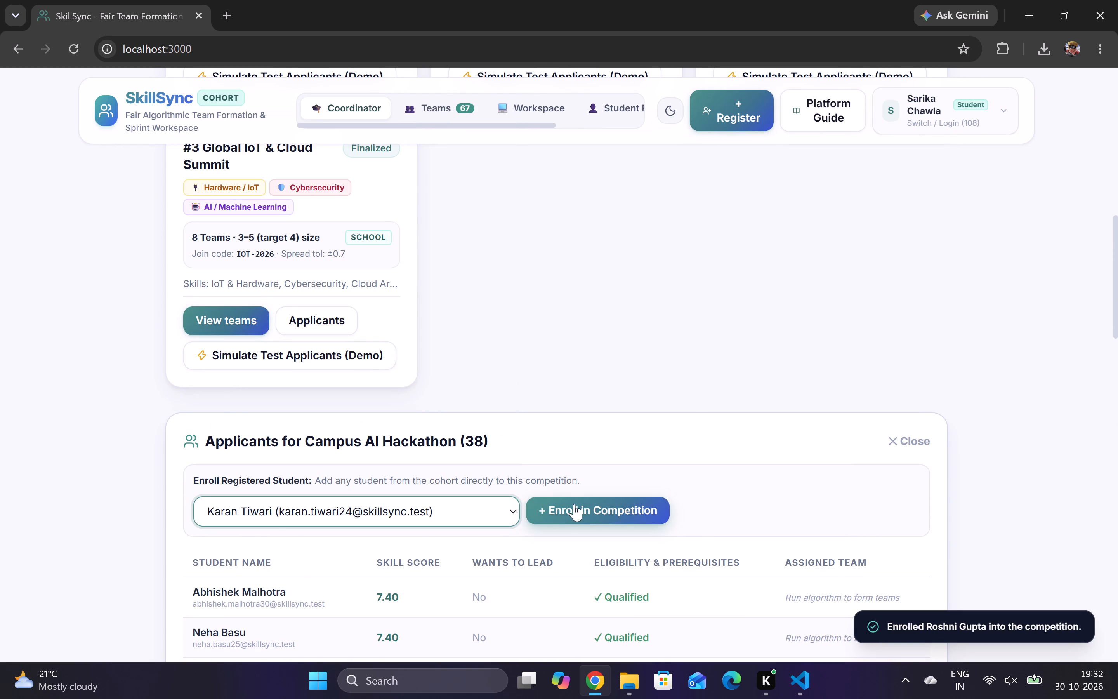
pyautogui.click(574, 504)
# Enroll the registered student Aditya directly in Campus AI Hackathon.
pyautogui.scroll(-2, 522, 386)
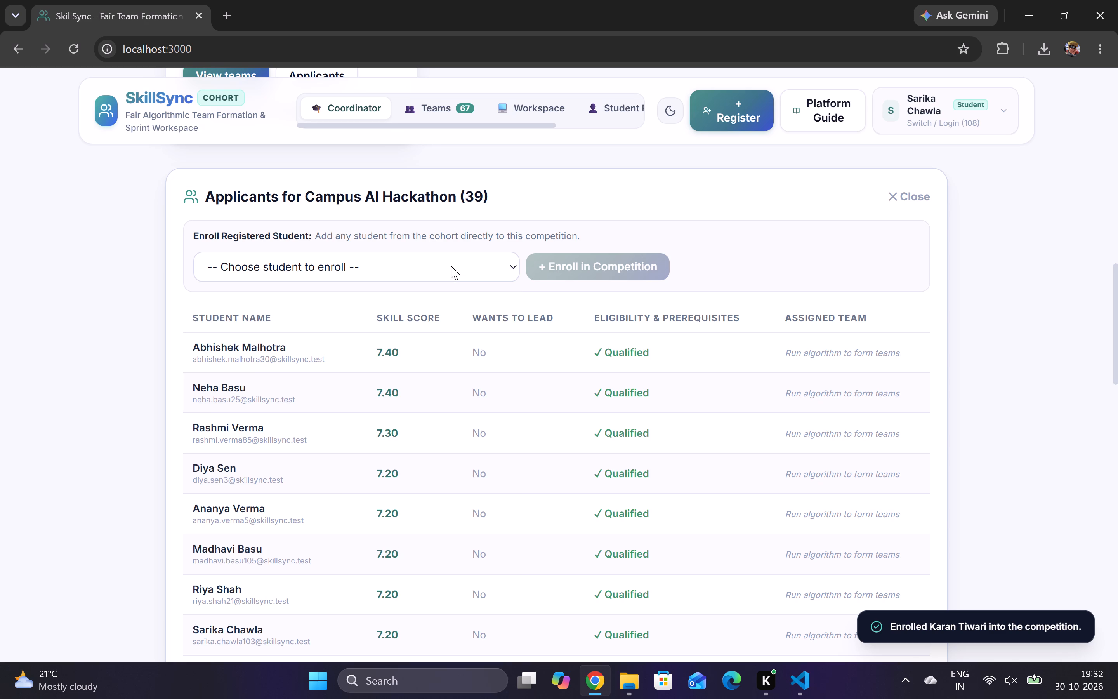
pyautogui.click(451, 266)
pyautogui.click(333, 364)
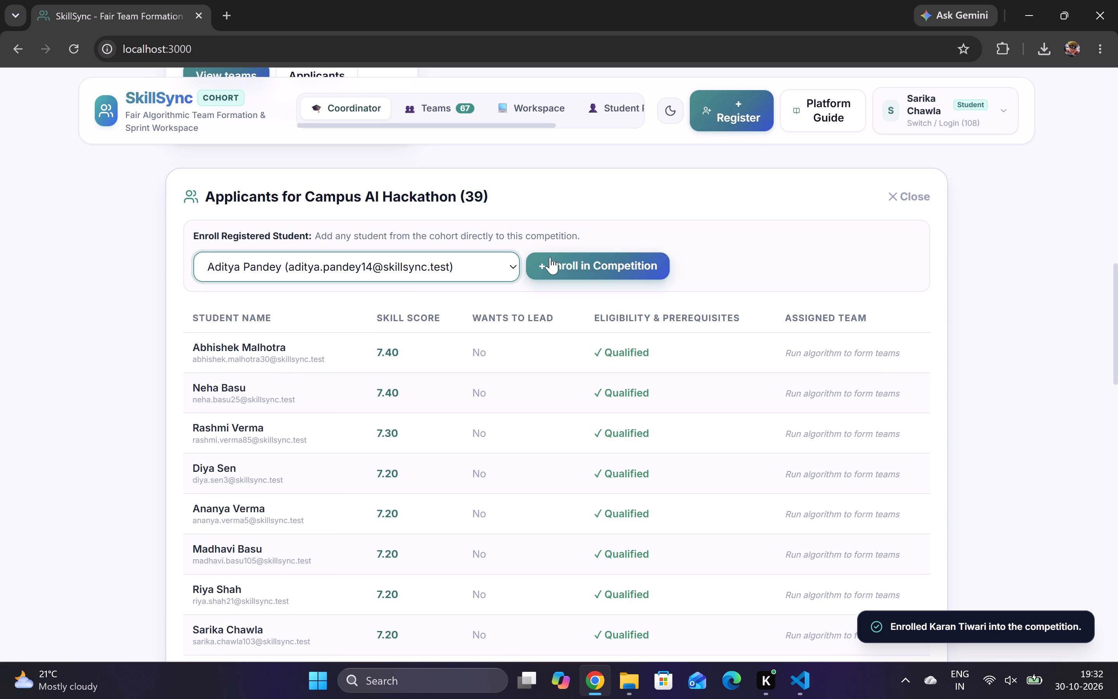
pyautogui.click(550, 257)
# Close registration for Campus AI Hackathon from its card among the coordinator's competitions.
pyautogui.scroll(-19, 427, 461)
pyautogui.scroll(2, 427, 461)
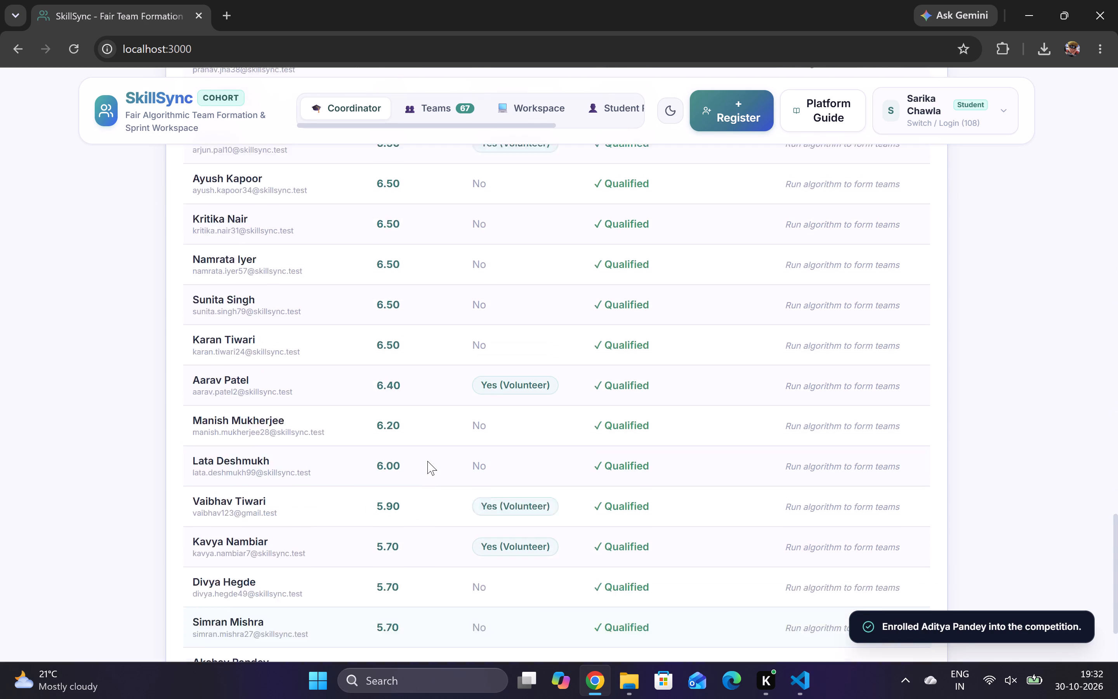
pyautogui.scroll(14, 427, 461)
pyautogui.scroll(-1, 427, 461)
pyautogui.click(344, 377)
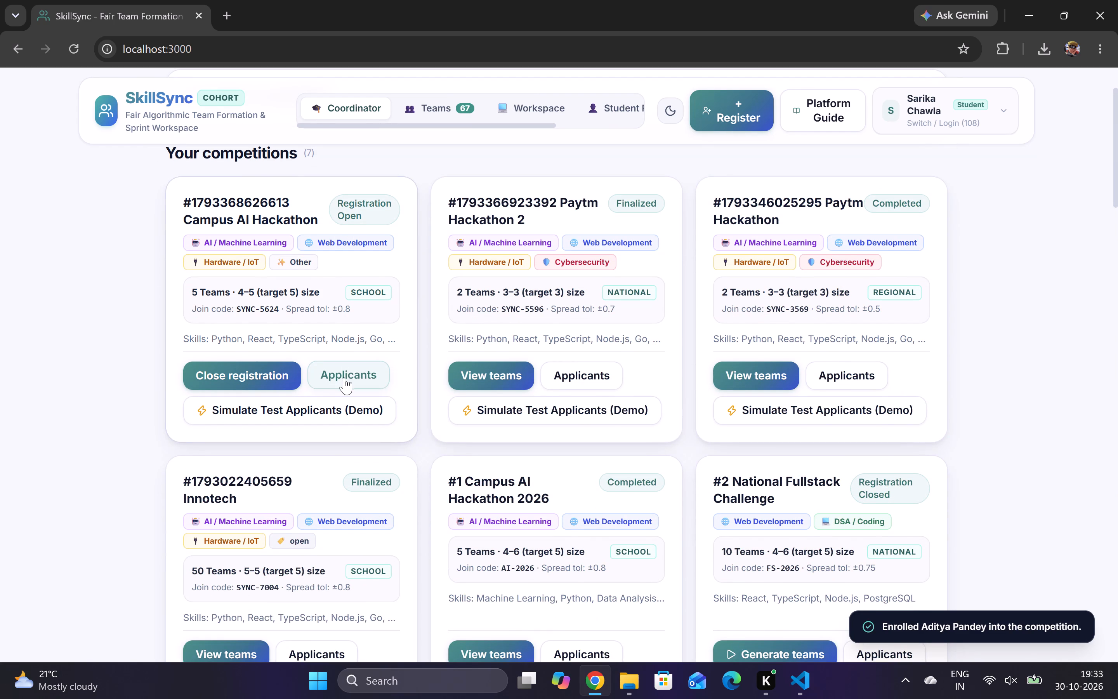
pyautogui.click(265, 373)
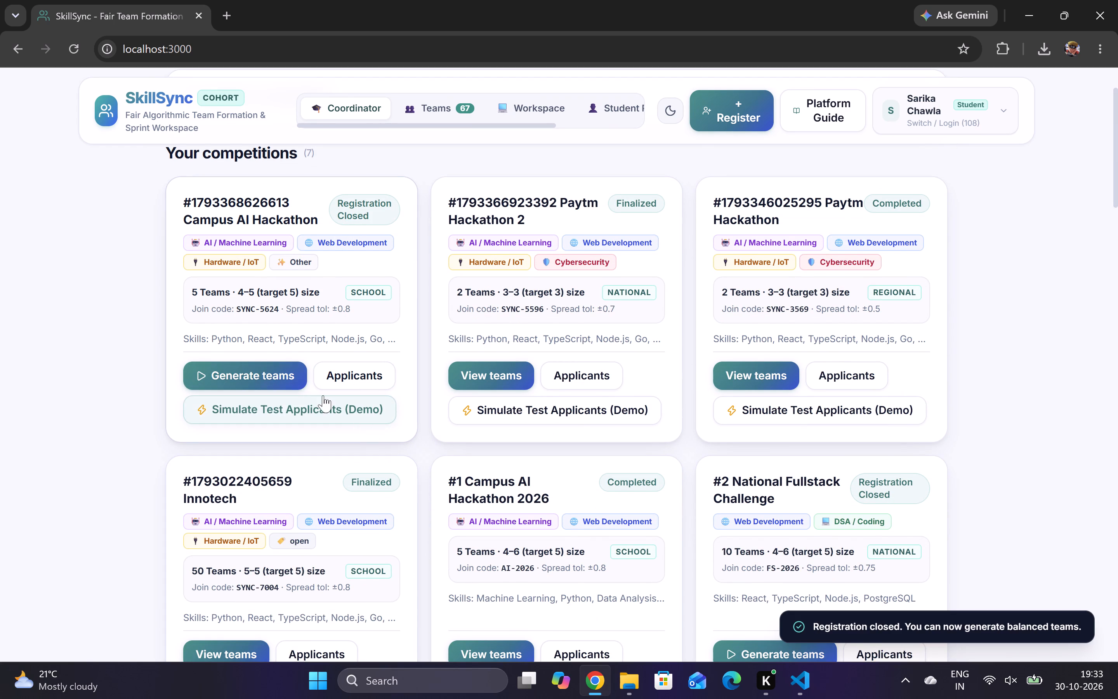
# Generate balanced teams for Campus AI Hackathon and review the five teams proposed in Option 1.
pyautogui.click(264, 376)
pyautogui.scroll(-9, 503, 447)
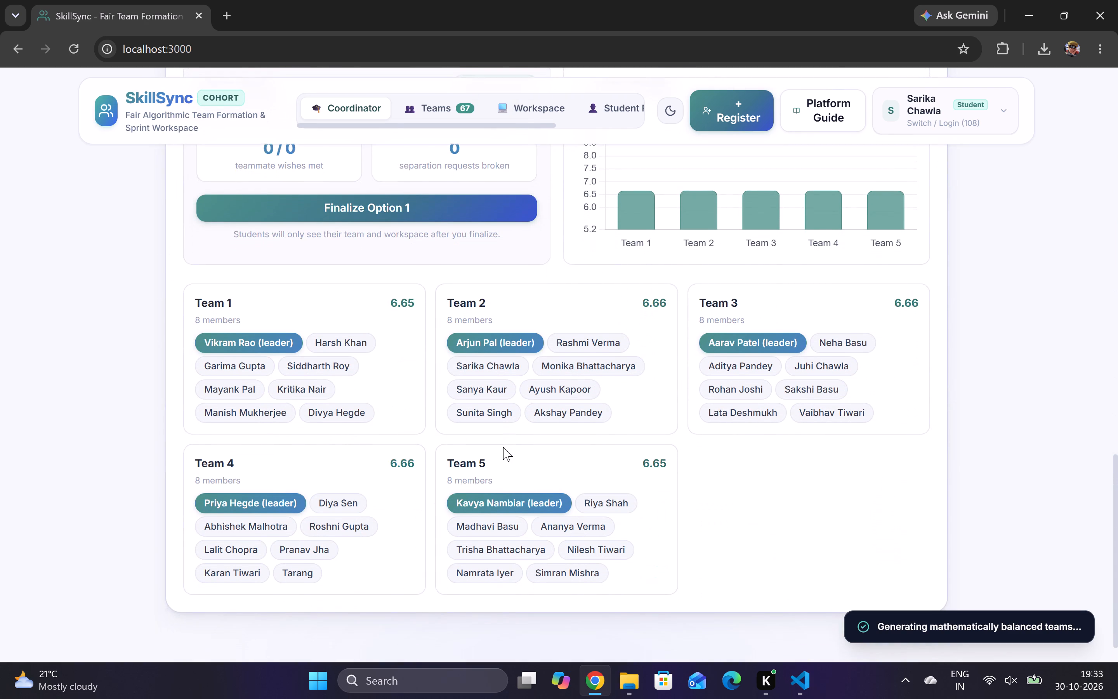
pyautogui.scroll(-2, 503, 447)
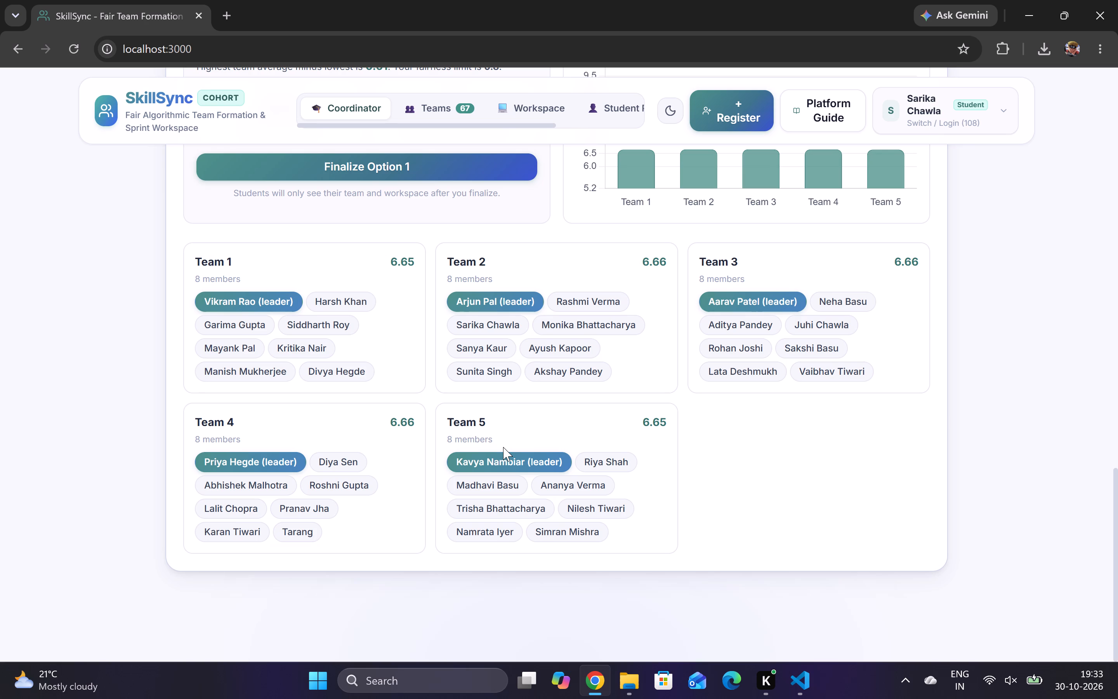
# Examine the proposed teams in Option 2 and Option 3, comparing fairness checks, team averages, leaders and members.
pyautogui.scroll(2, 496, 504)
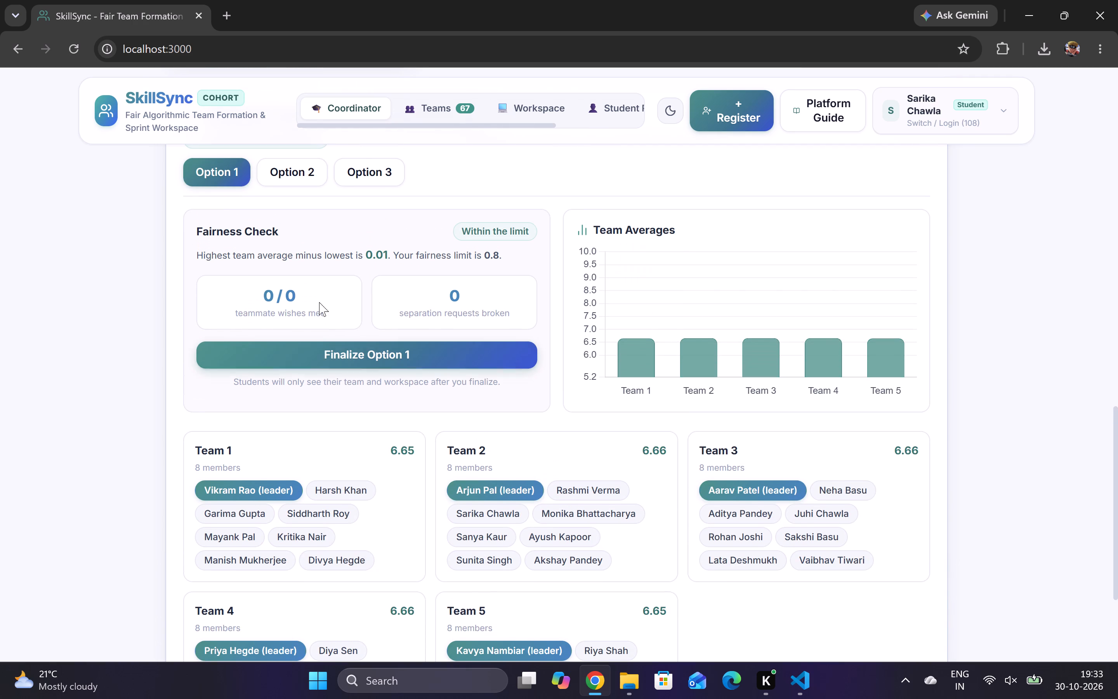
pyautogui.click(287, 169)
pyautogui.scroll(-1, 556, 397)
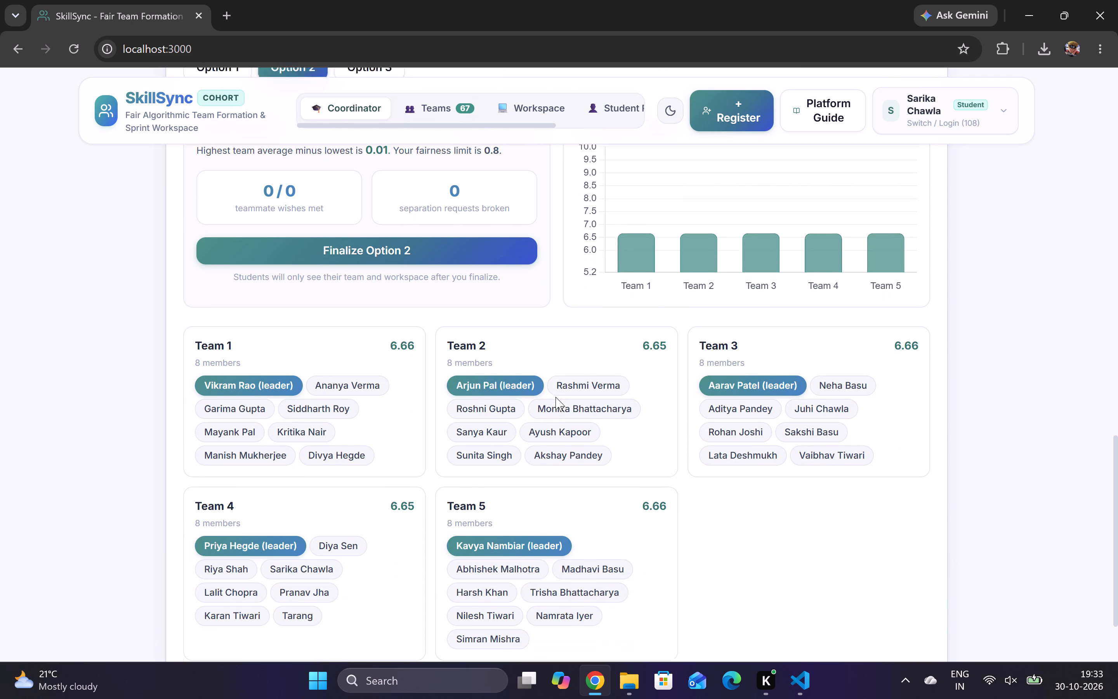
pyautogui.scroll(-1, 556, 397)
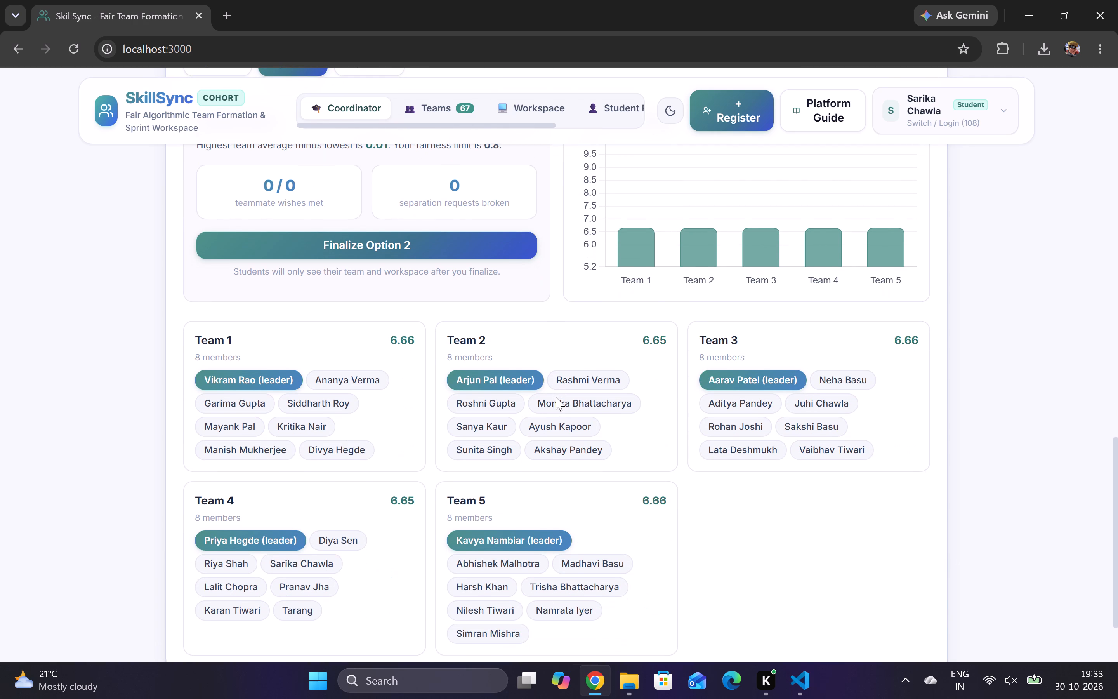
pyautogui.scroll(2, 556, 397)
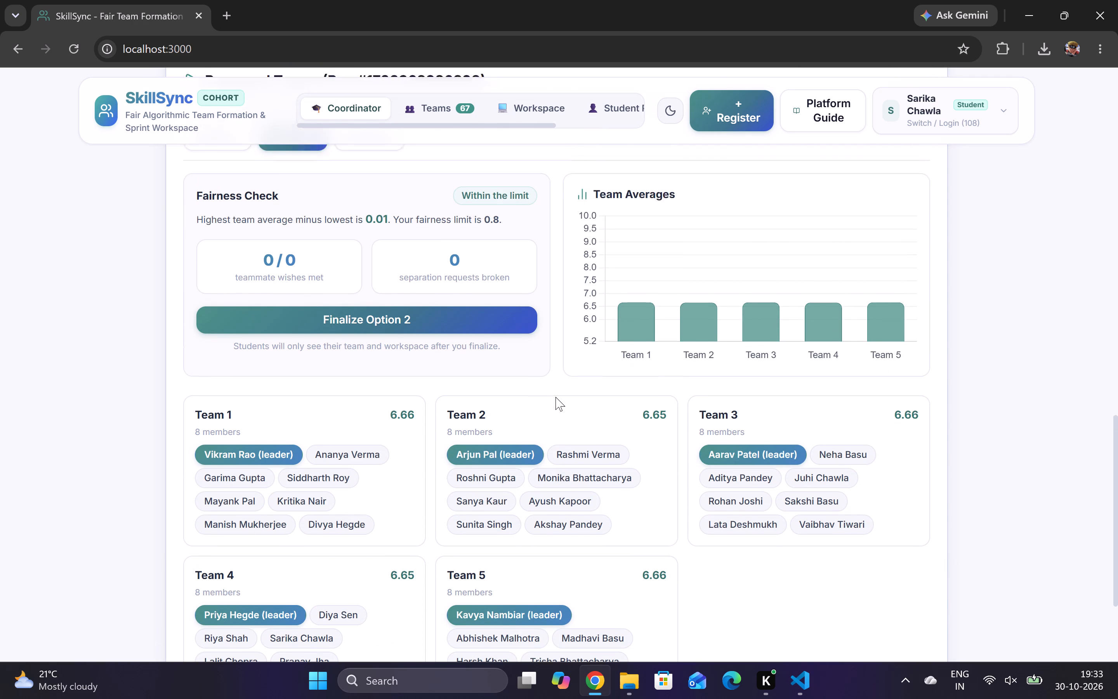
pyautogui.scroll(2, 556, 397)
pyautogui.click(373, 241)
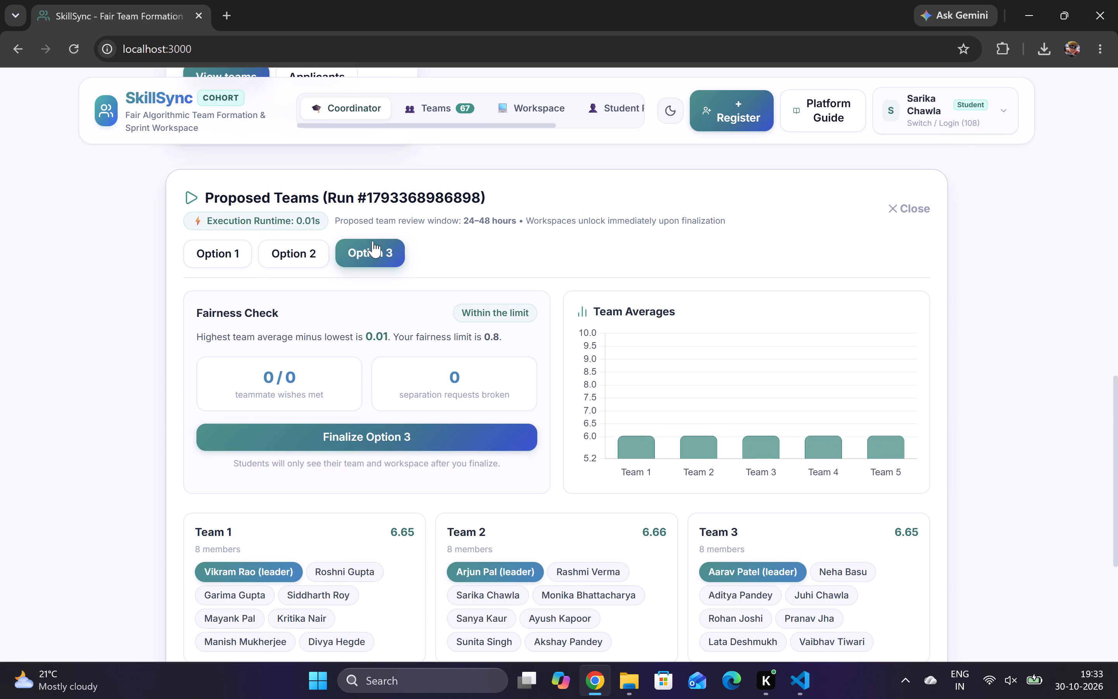
pyautogui.scroll(-3, 499, 463)
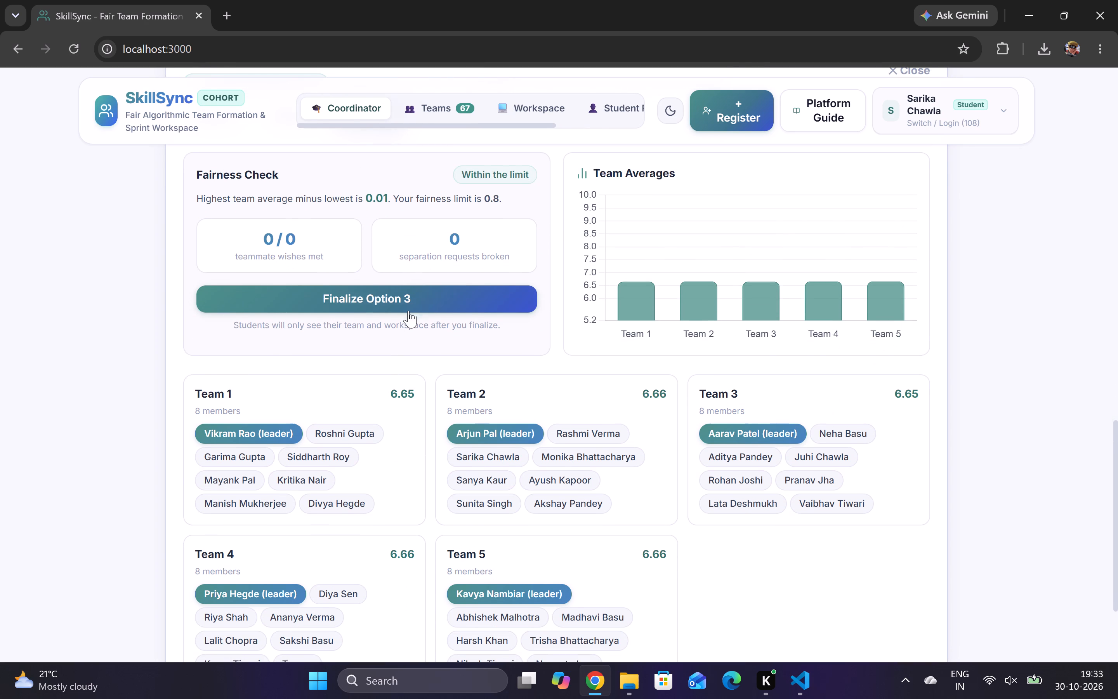
pyautogui.scroll(3, 412, 281)
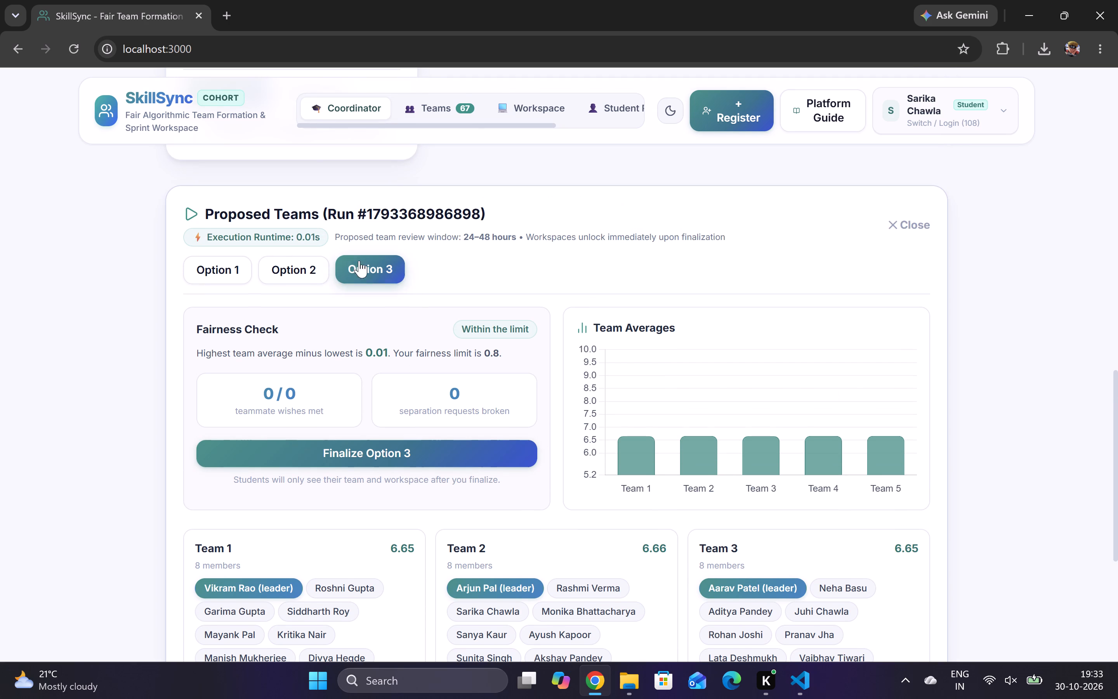
# Return to Option 1 of the proposed teams and finalize it for Campus AI Hackathon.
pyautogui.click(311, 271)
pyautogui.click(216, 266)
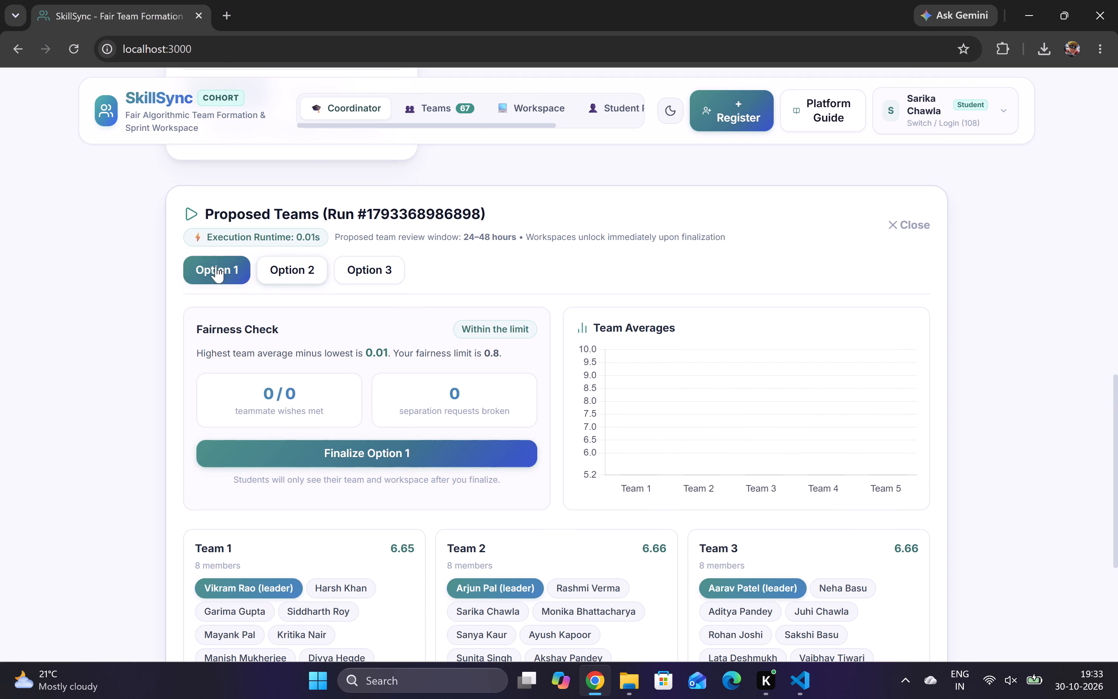
pyautogui.click(415, 450)
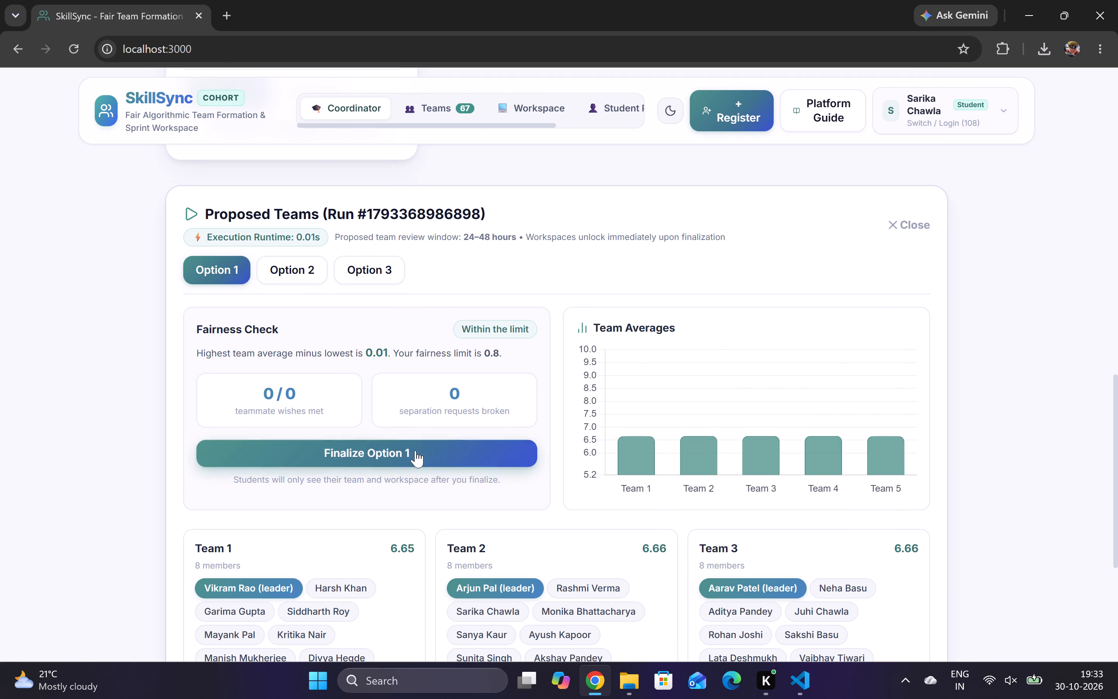
# Remove Divya, Kritika and Manish from Team 1 of the finalized Campus AI Hackathon teams.
pyautogui.scroll(-1, 415, 450)
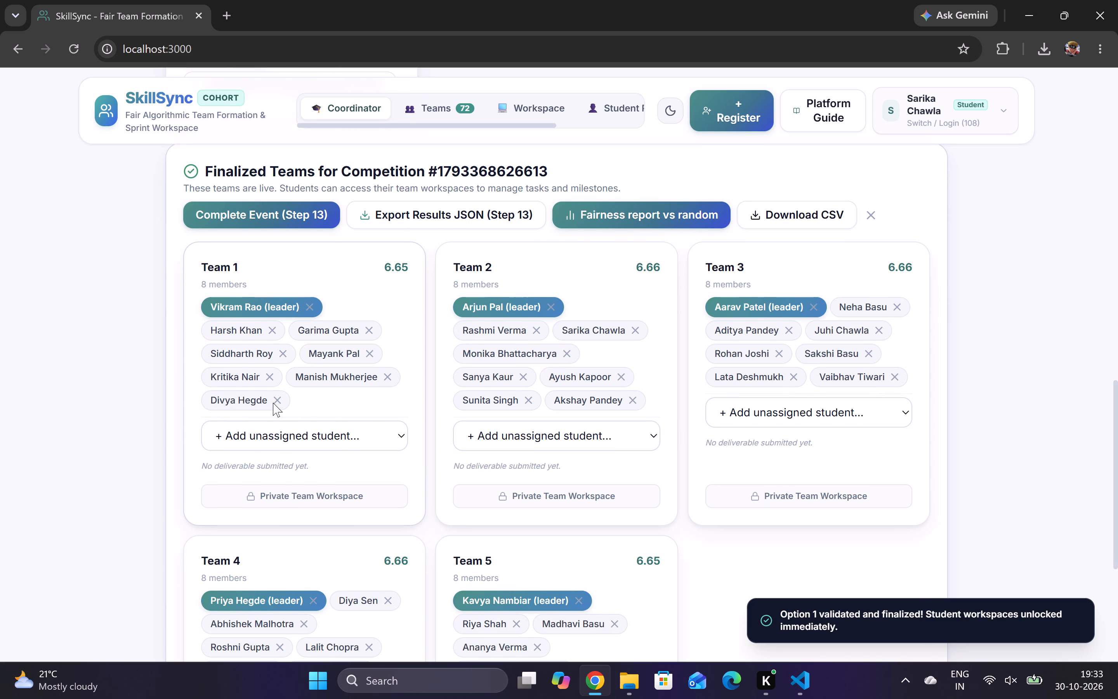
pyautogui.click(273, 402)
pyautogui.click(273, 378)
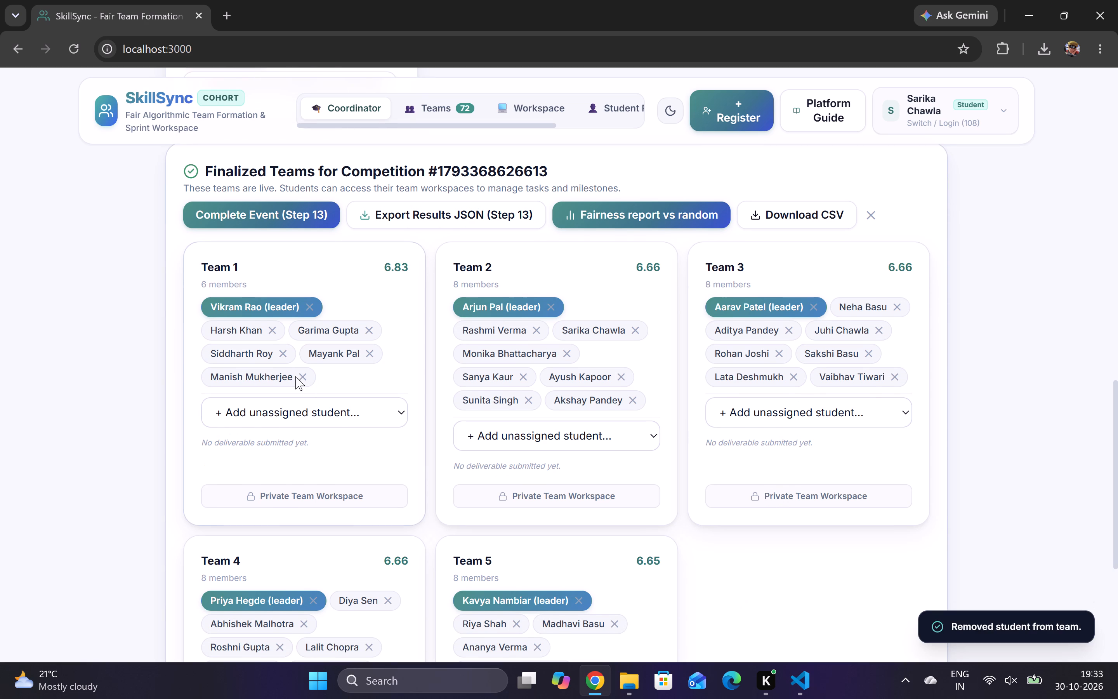
pyautogui.click(300, 378)
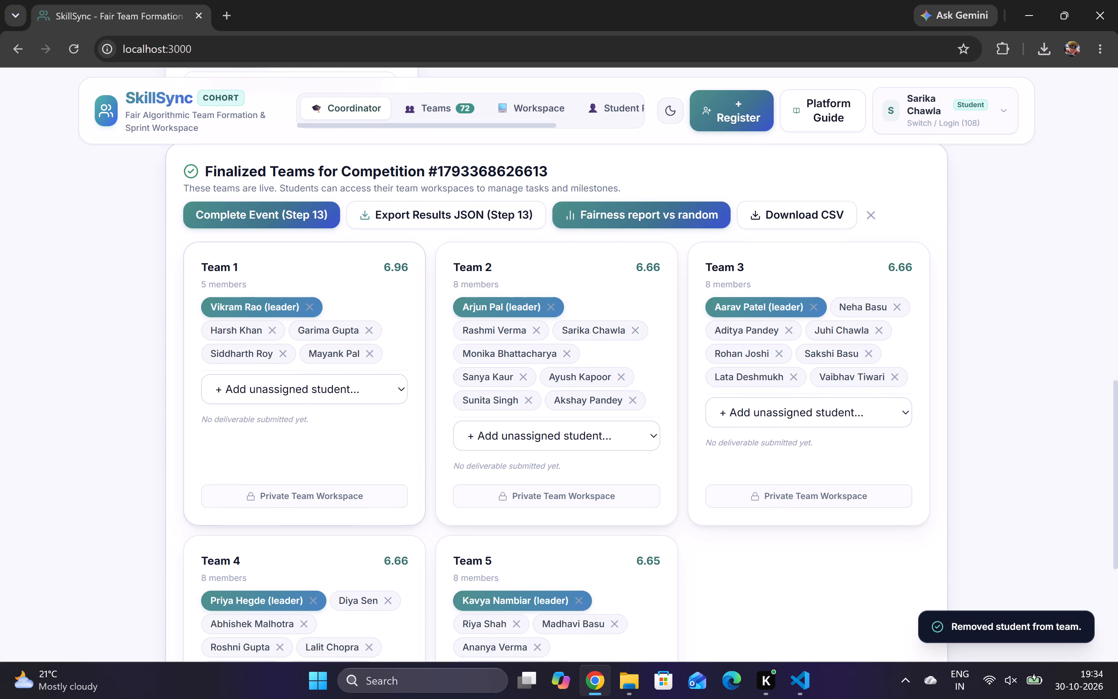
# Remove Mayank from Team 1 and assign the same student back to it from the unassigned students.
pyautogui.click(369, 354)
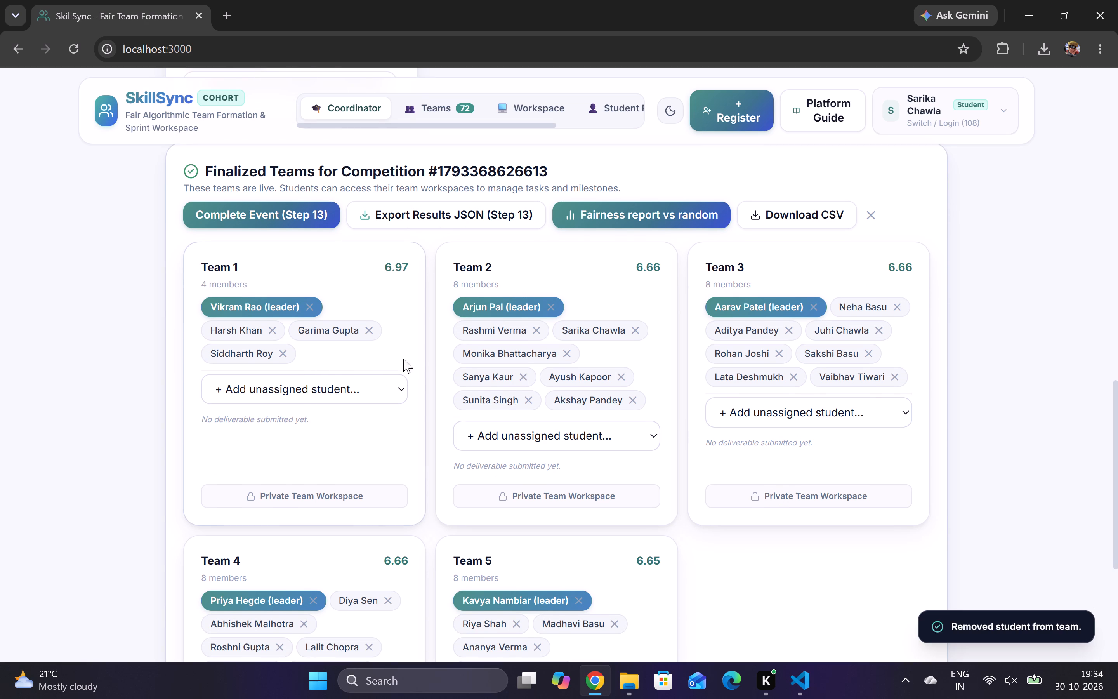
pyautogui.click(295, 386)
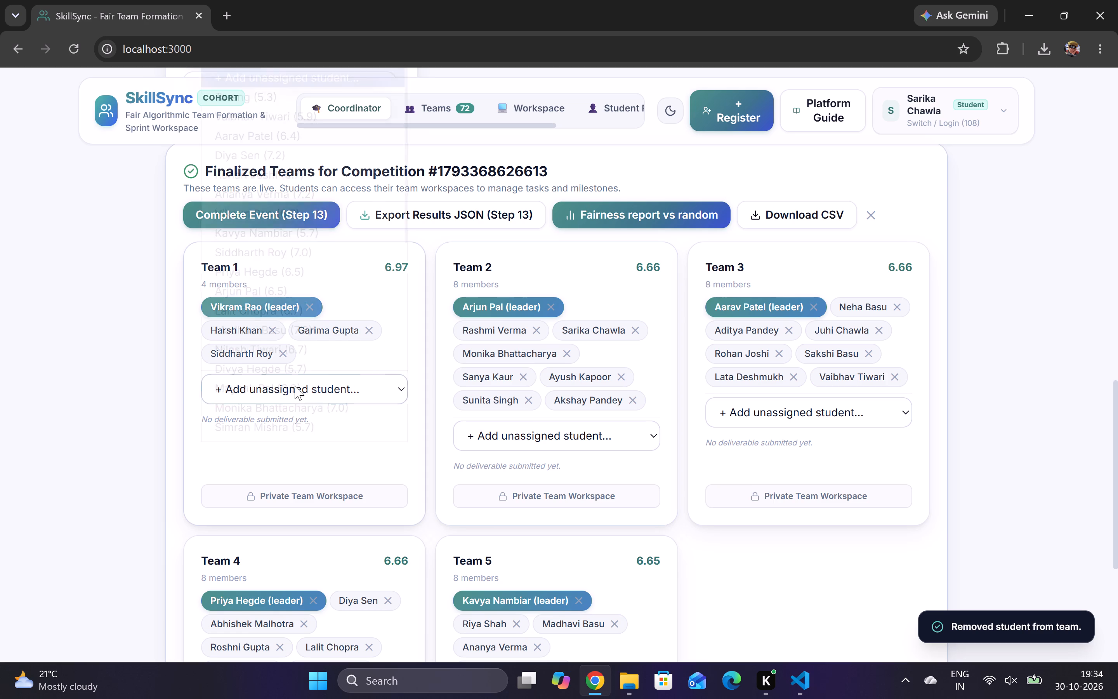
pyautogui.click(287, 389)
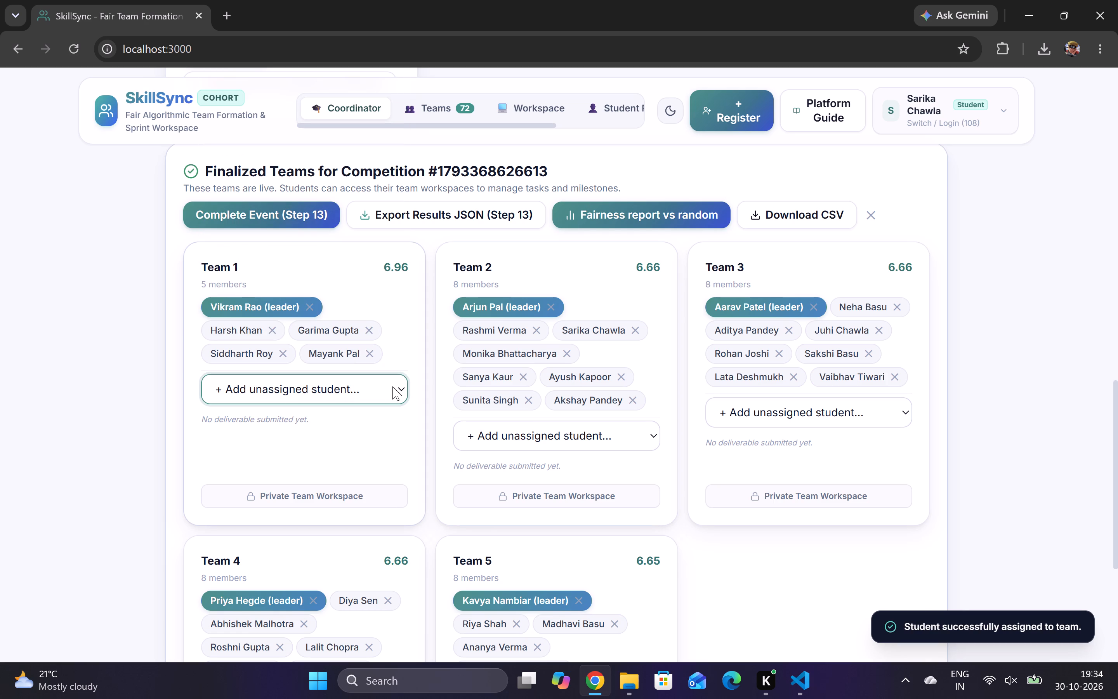
# Remove Sunita, Akshay, Sanya and Ayush from Team 2 of the finalized teams.
pyautogui.click(530, 396)
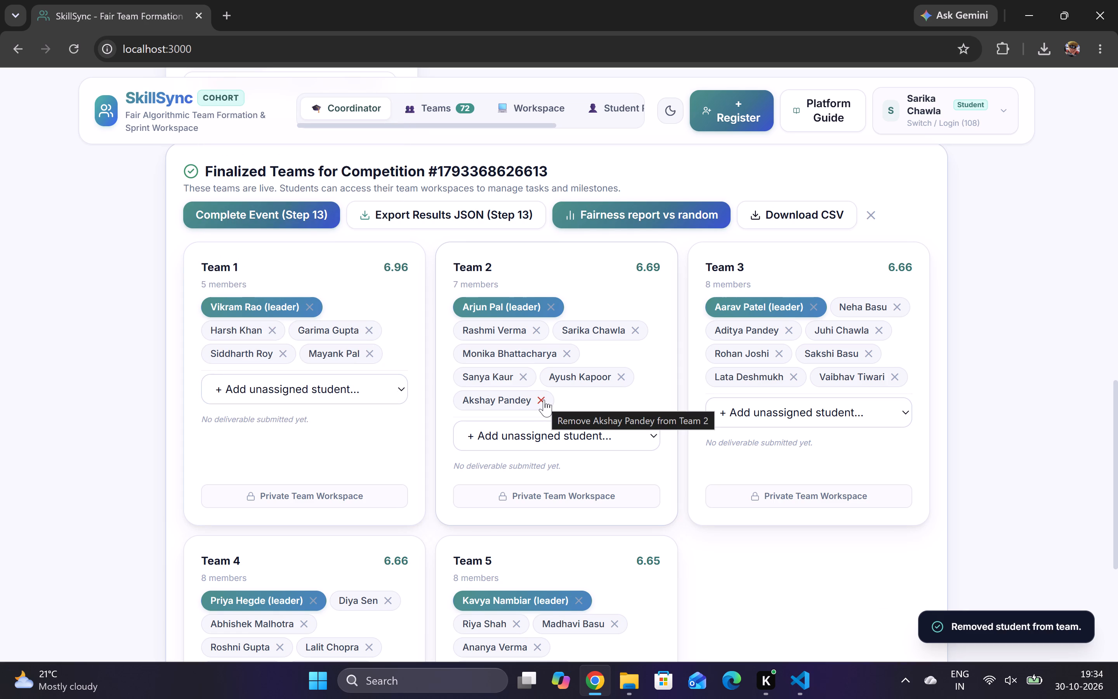
pyautogui.click(544, 400)
pyautogui.click(524, 379)
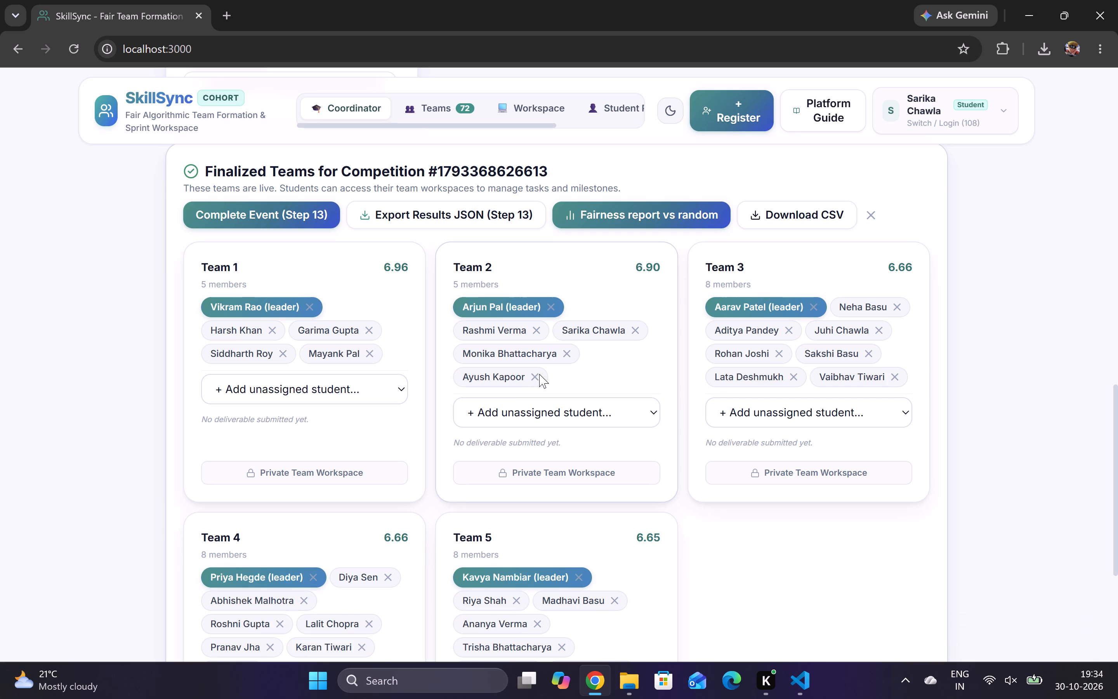
pyautogui.click(539, 374)
pyautogui.click(534, 375)
# Remove Lata, Sakshi and Rohan from Team 3 of the finalized teams.
pyautogui.click(795, 381)
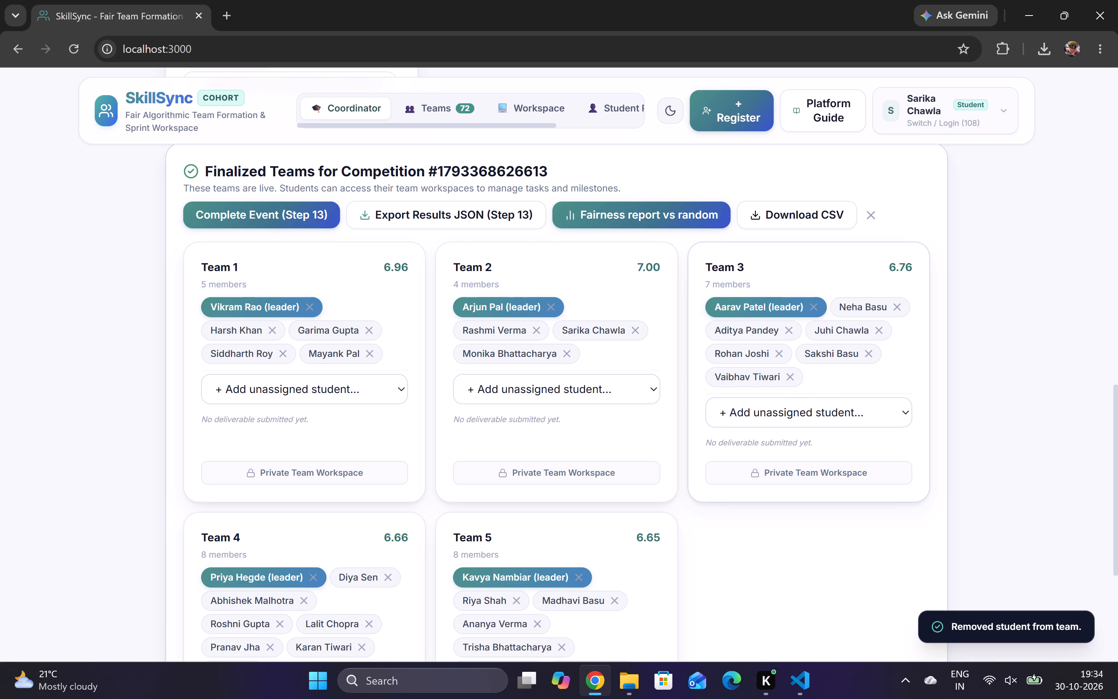
pyautogui.click(871, 361)
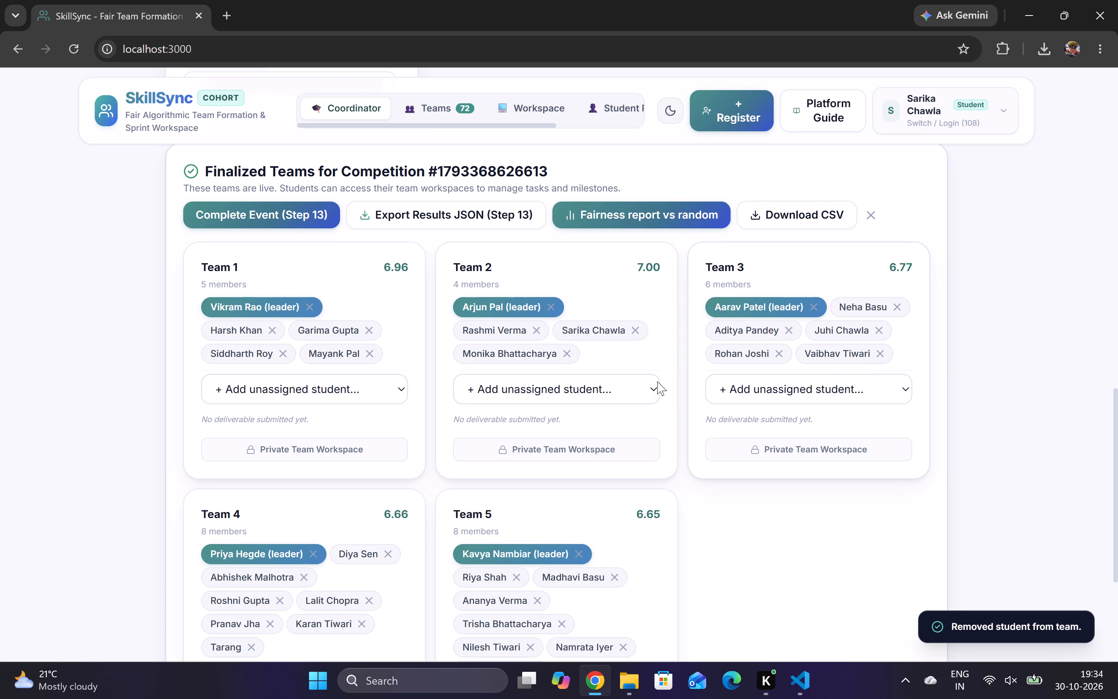
pyautogui.click(778, 353)
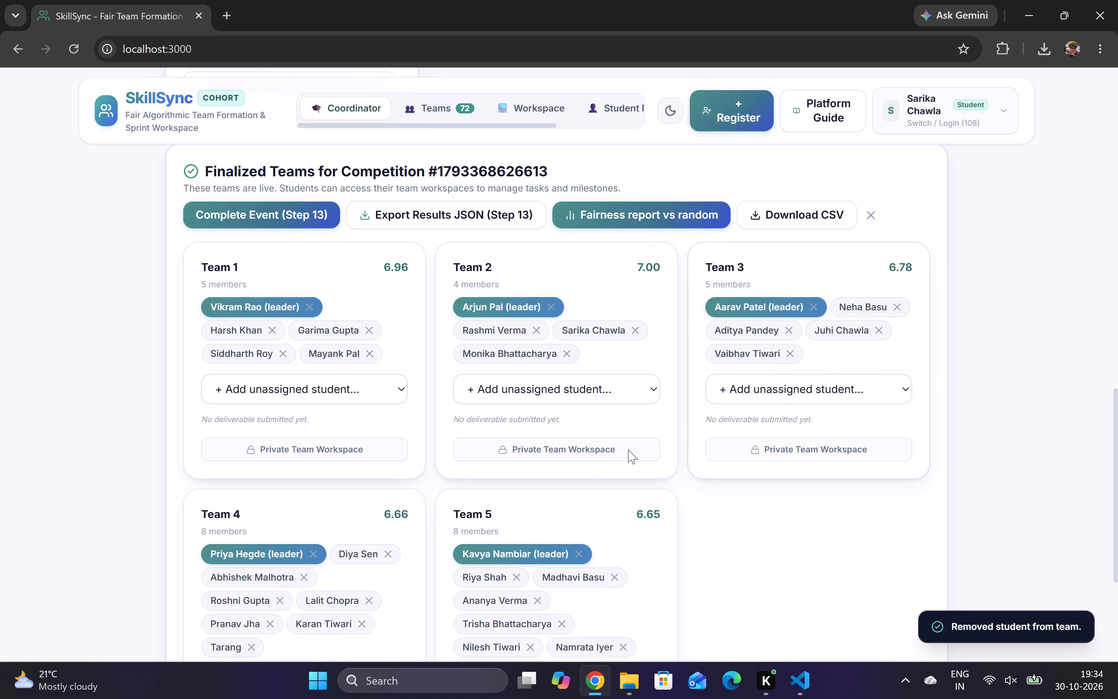
# Remove Simran, Nilesh and Namrata from Team 5 of the finalized teams.
pyautogui.scroll(-1, 577, 492)
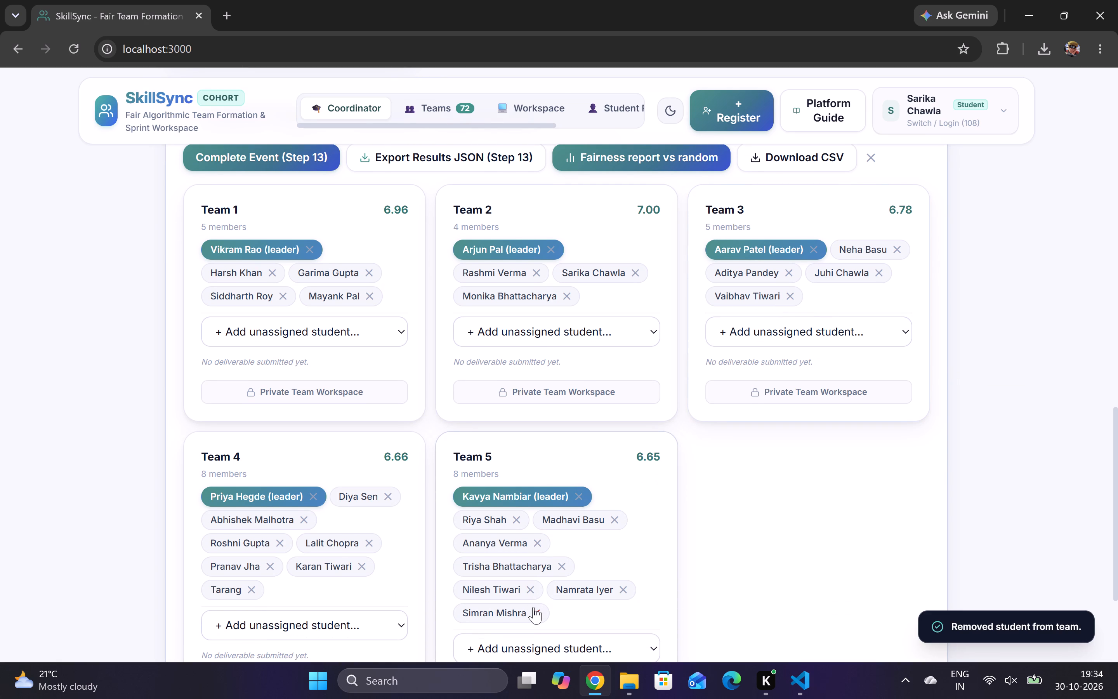
pyautogui.click(533, 607)
pyautogui.click(527, 586)
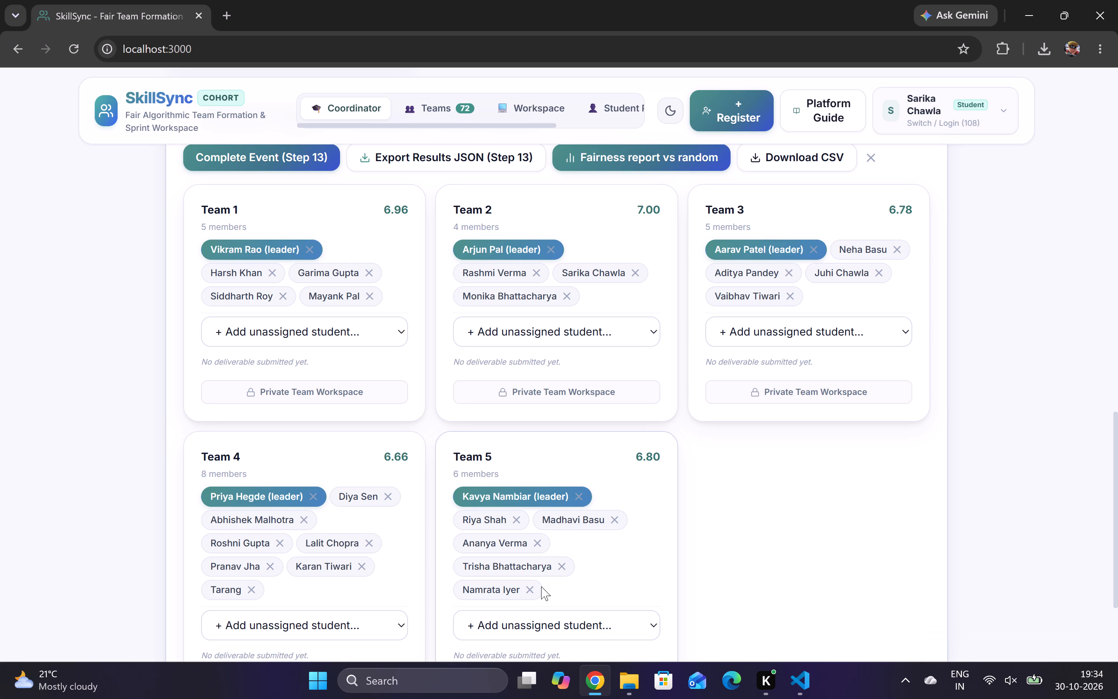
pyautogui.click(532, 588)
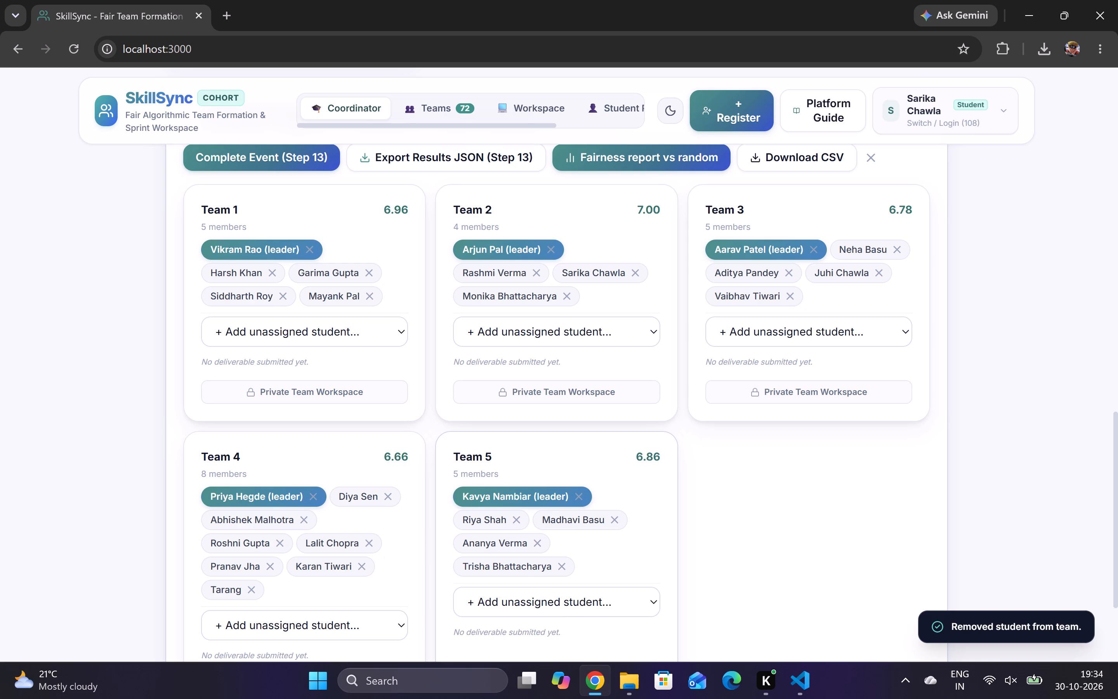
pyautogui.click(252, 582)
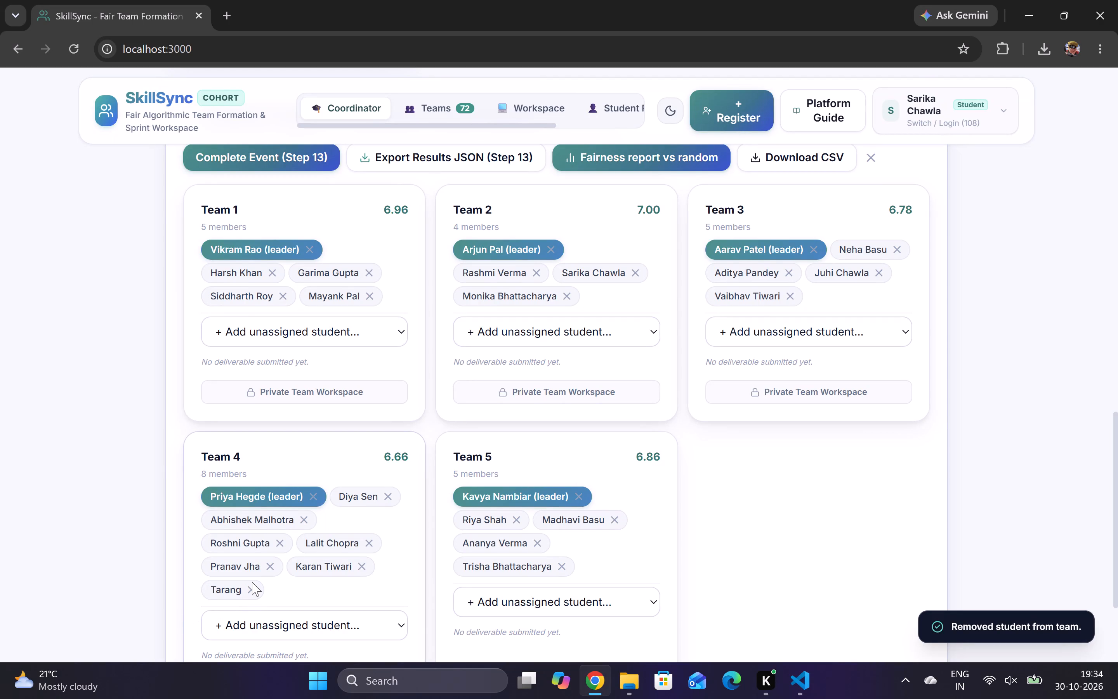
pyautogui.click(272, 565)
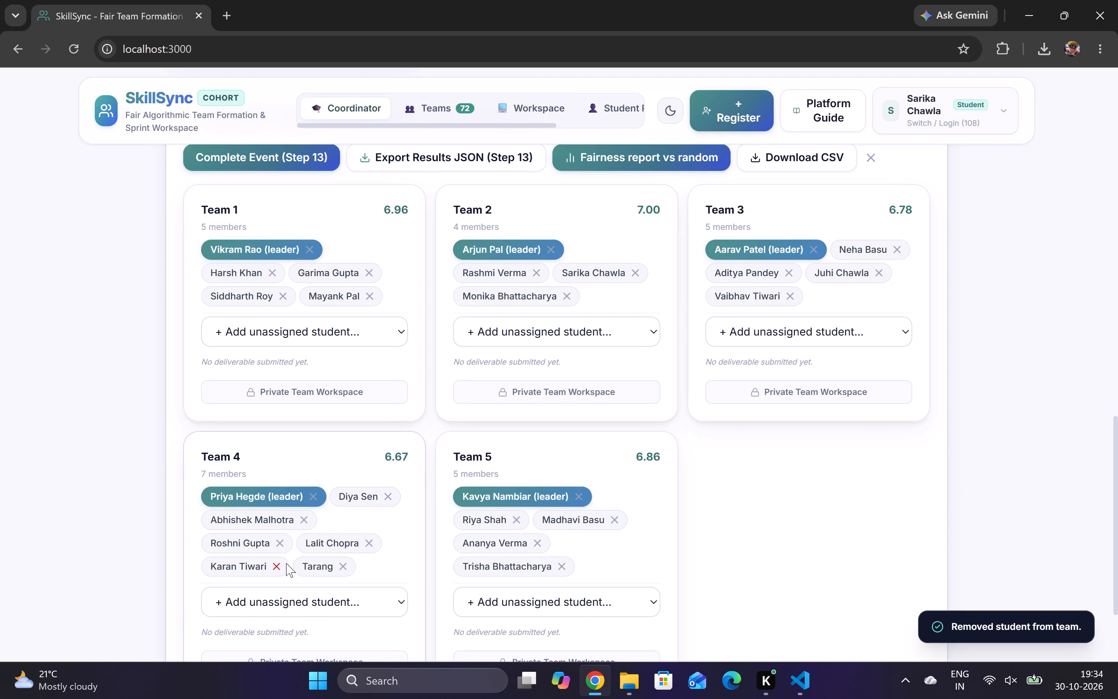
pyautogui.click(274, 563)
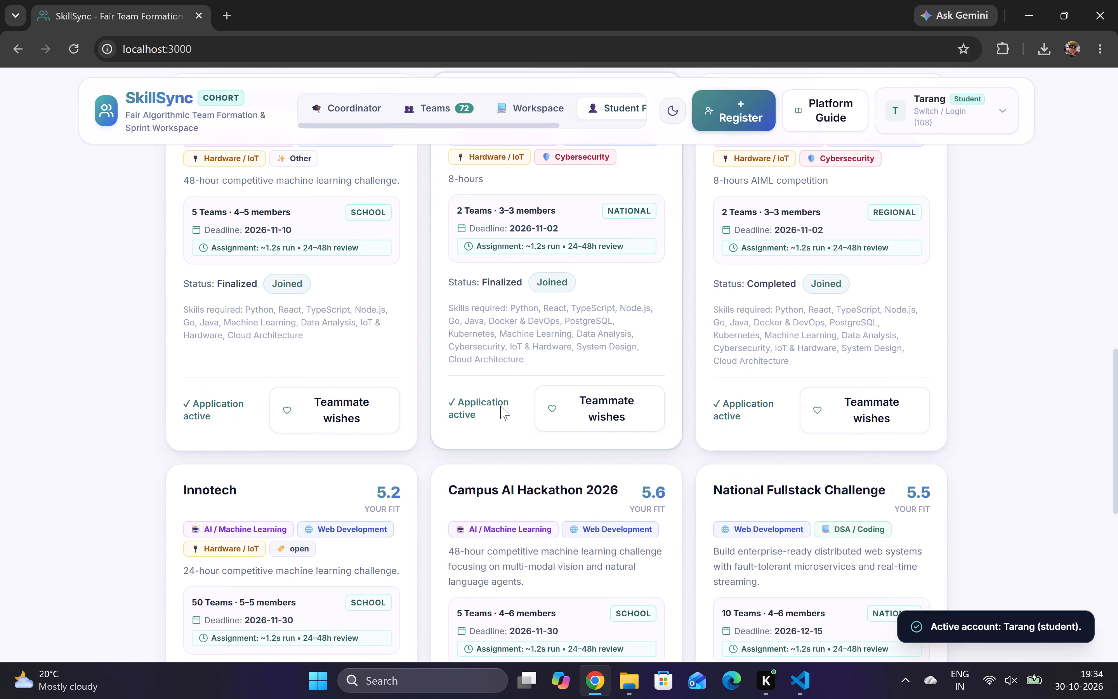
pyautogui.scroll(6, 500, 406)
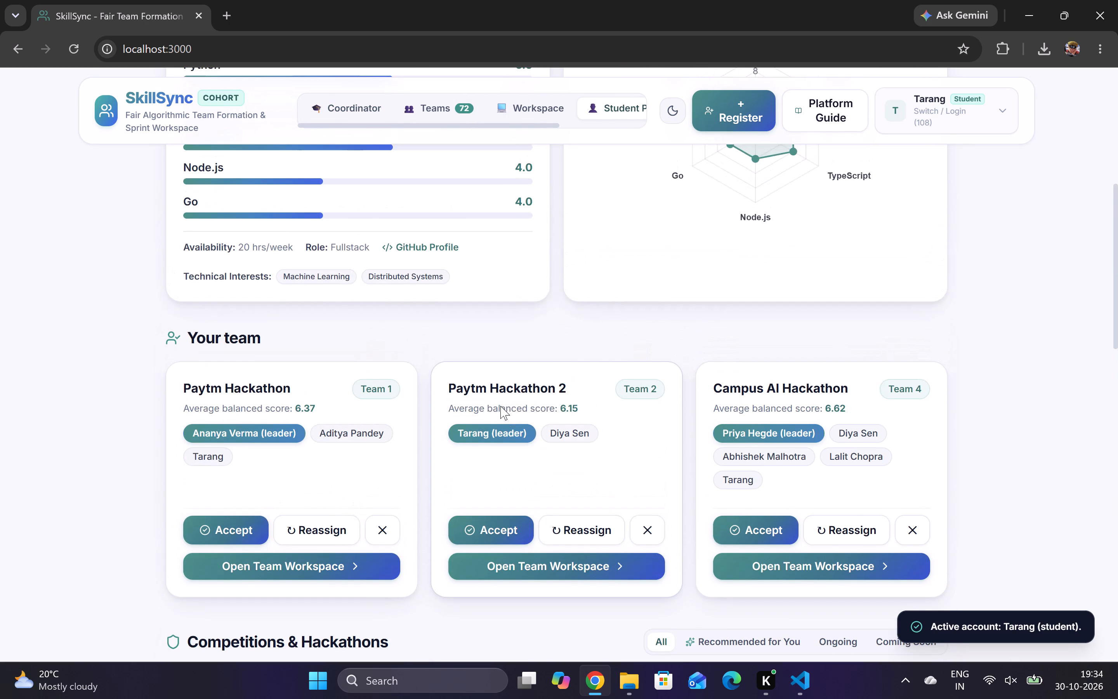
pyautogui.scroll(1, 500, 406)
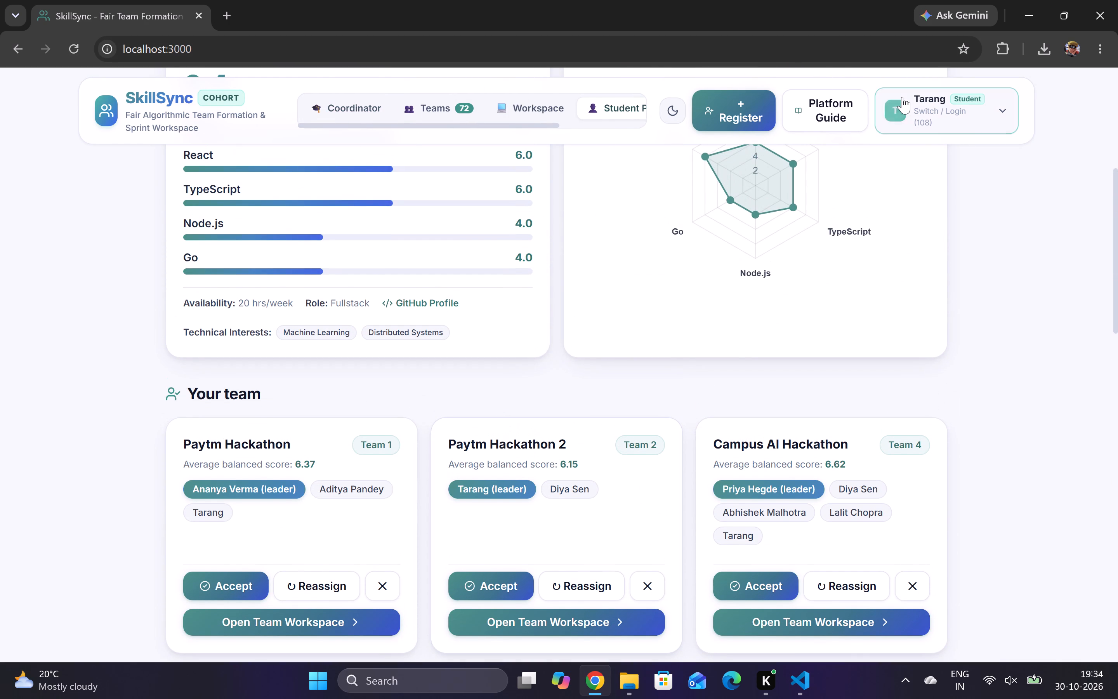
# Switch the active account to the student Vaibhav and open the Campus AI Hackathon Team 3 workspace.
pyautogui.click(904, 97)
pyautogui.click(591, 364)
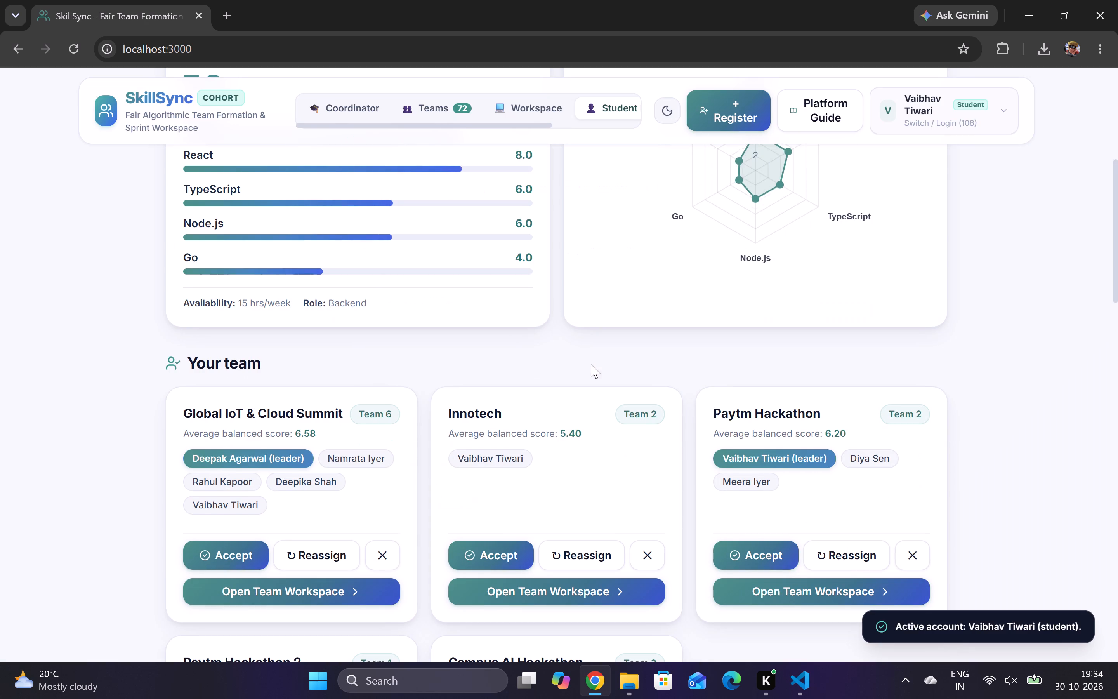
pyautogui.scroll(-4, 490, 411)
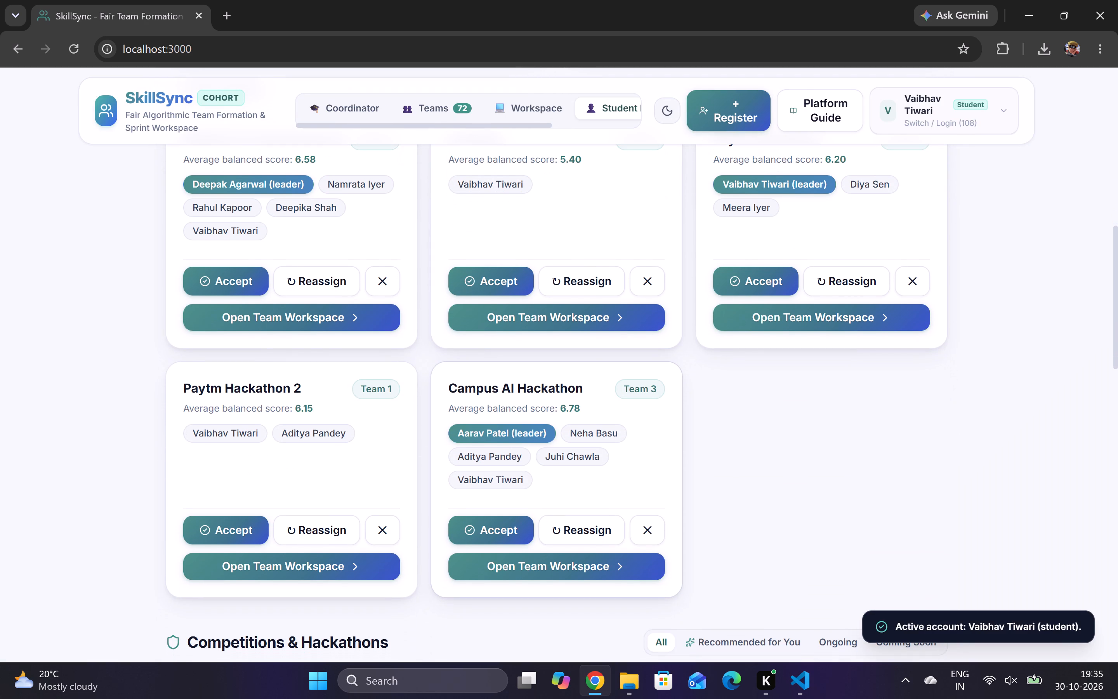
pyautogui.click(530, 559)
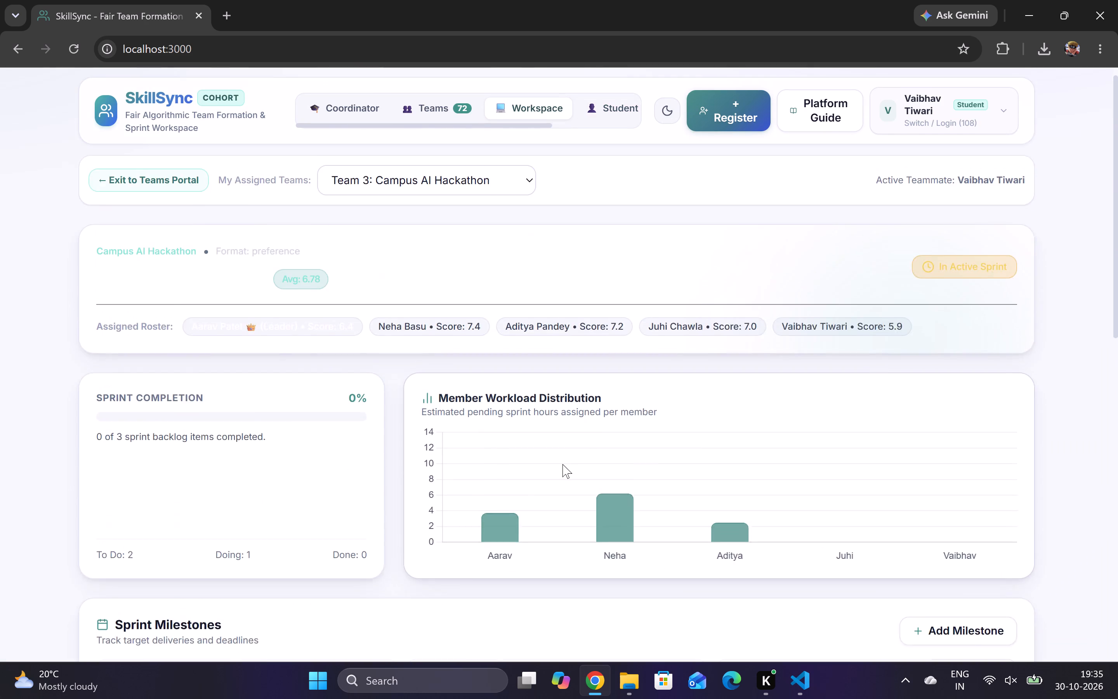
# Examine the Team 3 workspace, covering the roster, workload chart, sprint milestones, Kanban board and final project deliverables.
pyautogui.scroll(-4, 562, 464)
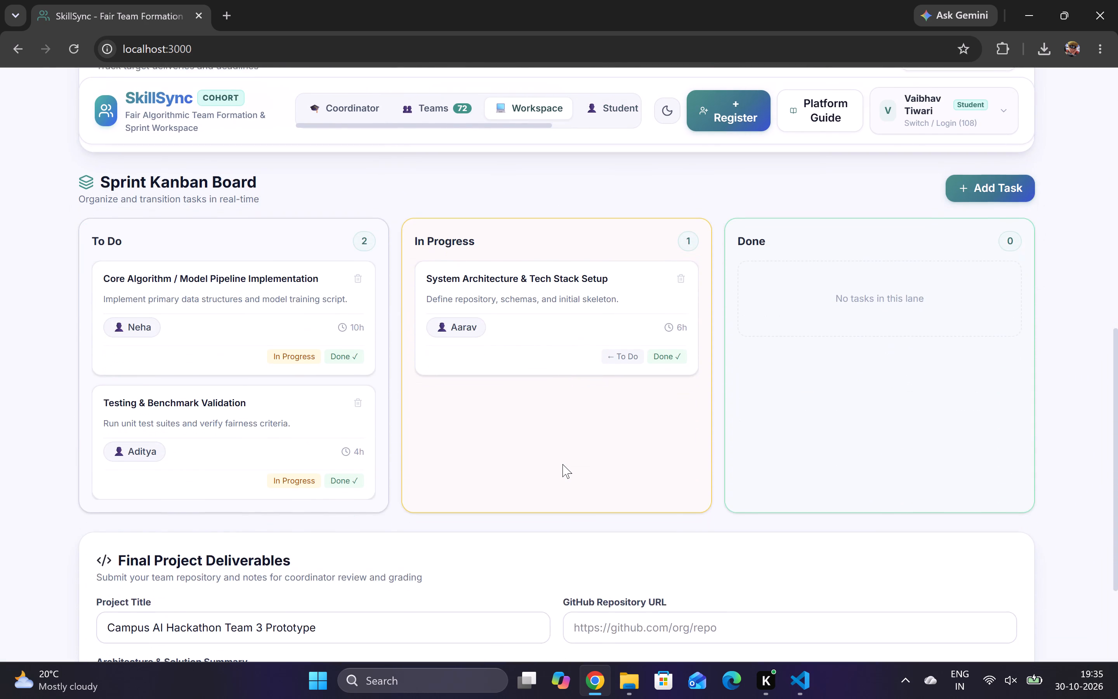
pyautogui.scroll(-1, 562, 464)
pyautogui.scroll(8, 562, 464)
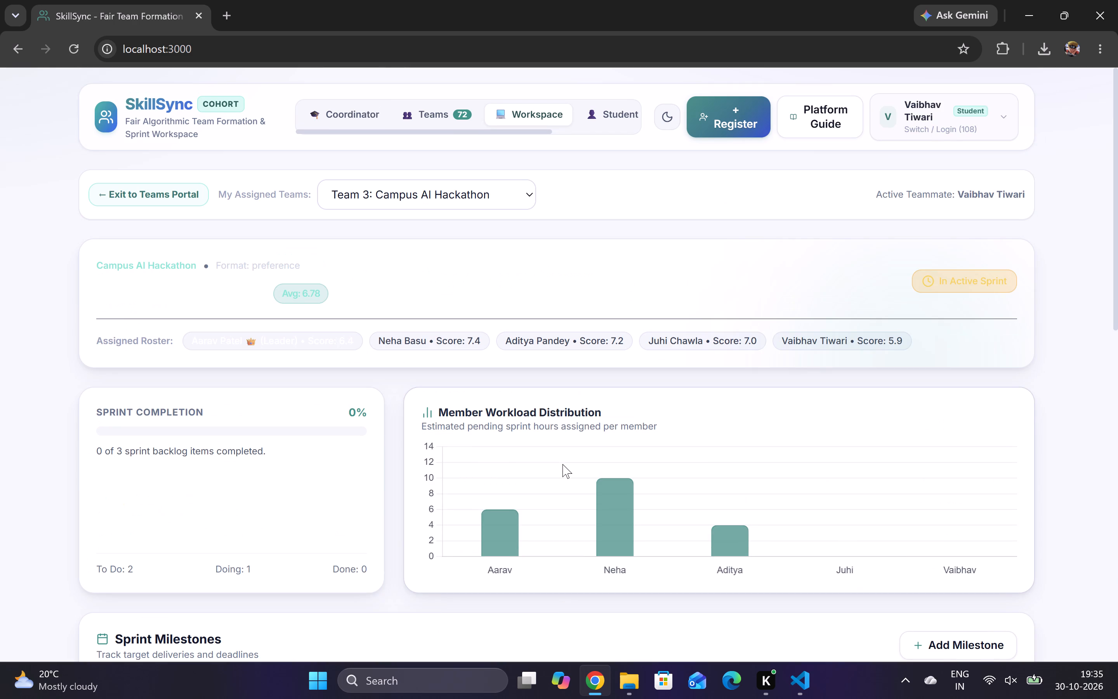
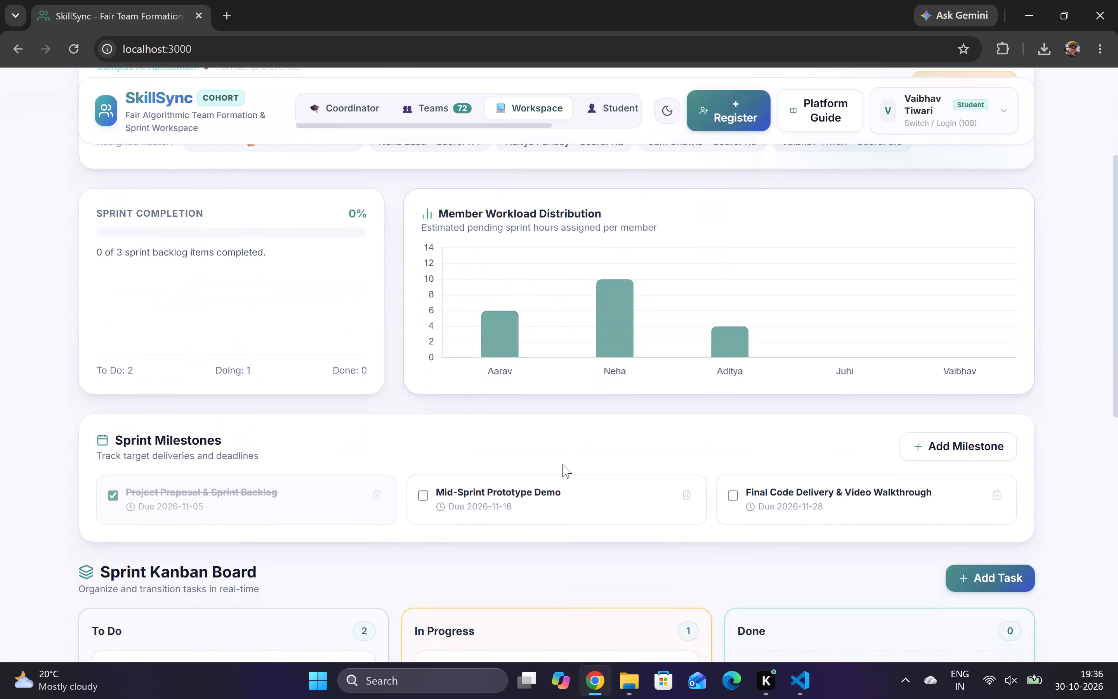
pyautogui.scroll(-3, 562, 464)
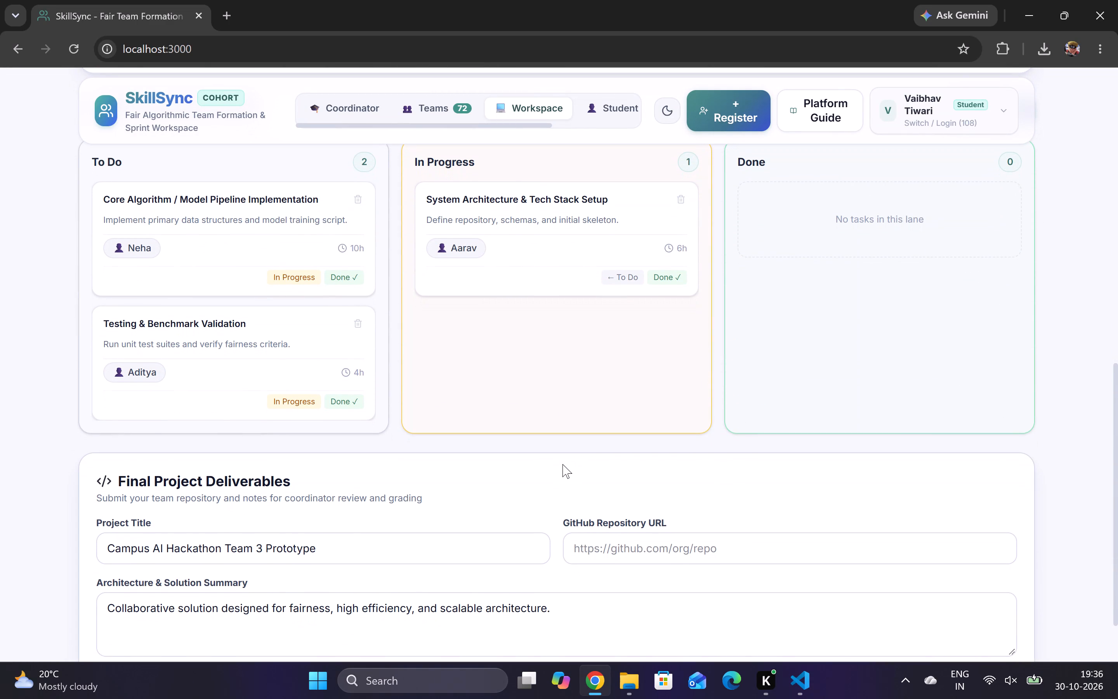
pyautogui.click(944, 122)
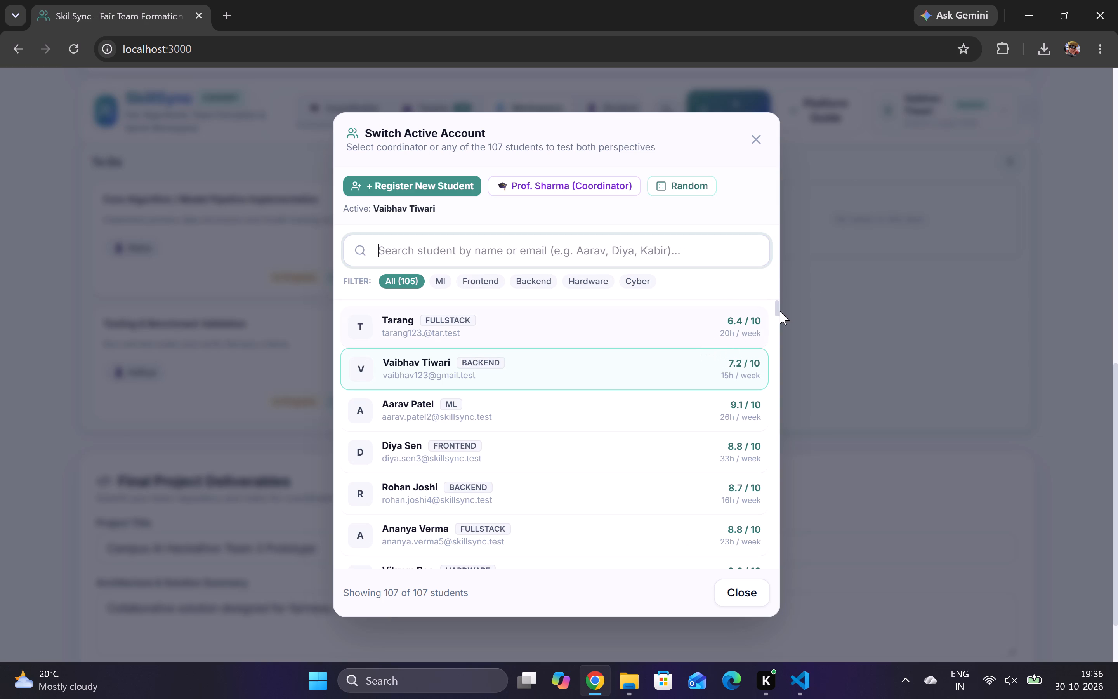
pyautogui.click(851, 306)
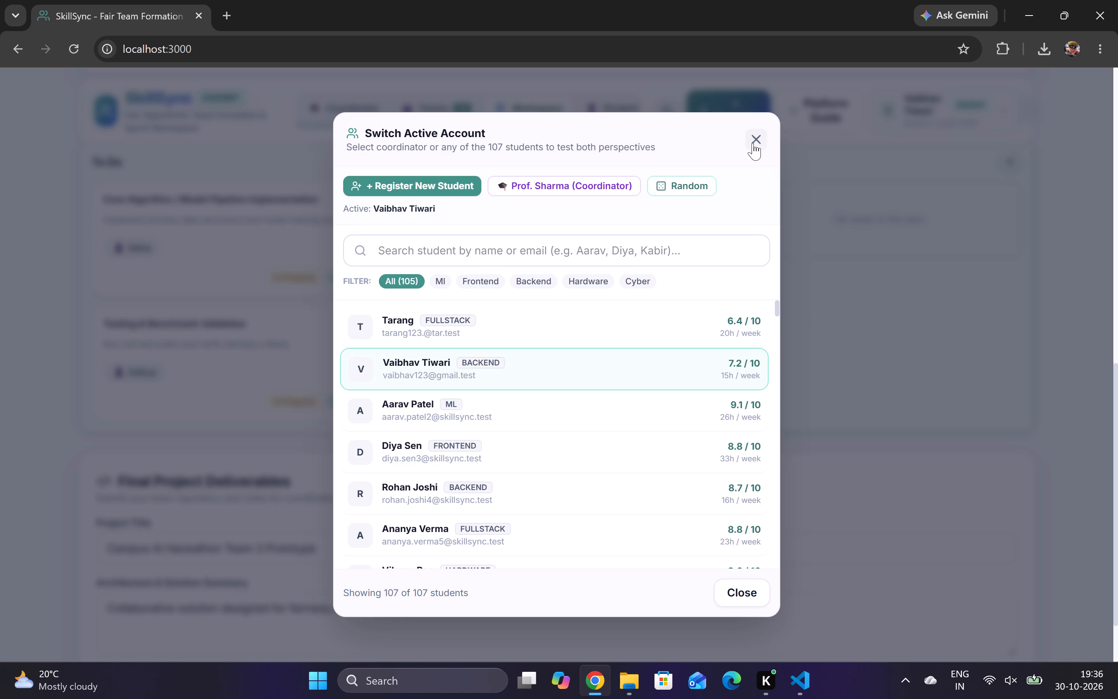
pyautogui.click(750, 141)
# Review the Team 3 workspace again, from the final project deliverables back up to the assigned roster and workload chart.
pyautogui.scroll(-5, 900, 376)
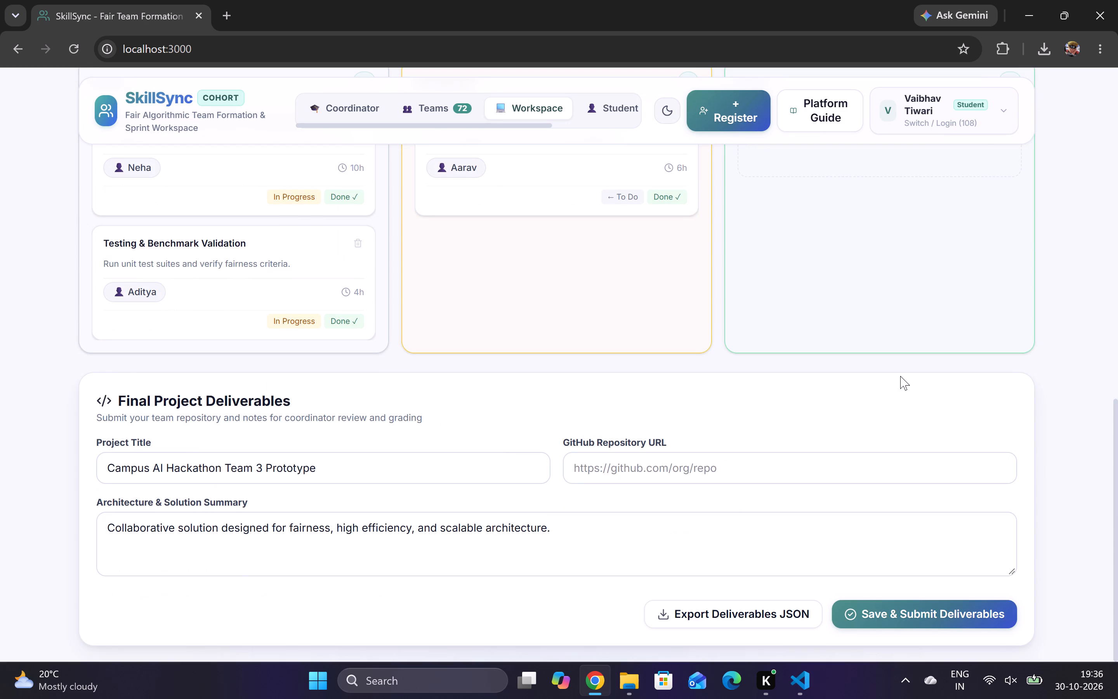
pyautogui.scroll(-1, 900, 376)
pyautogui.scroll(8, 900, 376)
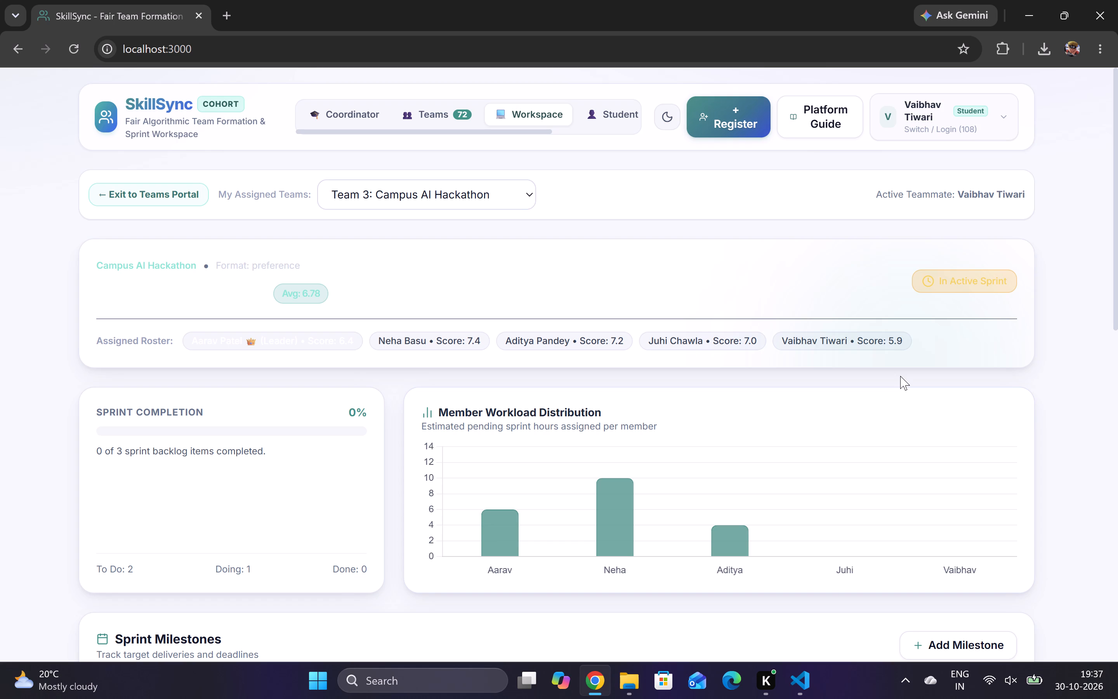
pyautogui.scroll(-3, 900, 376)
pyautogui.scroll(5, 900, 376)
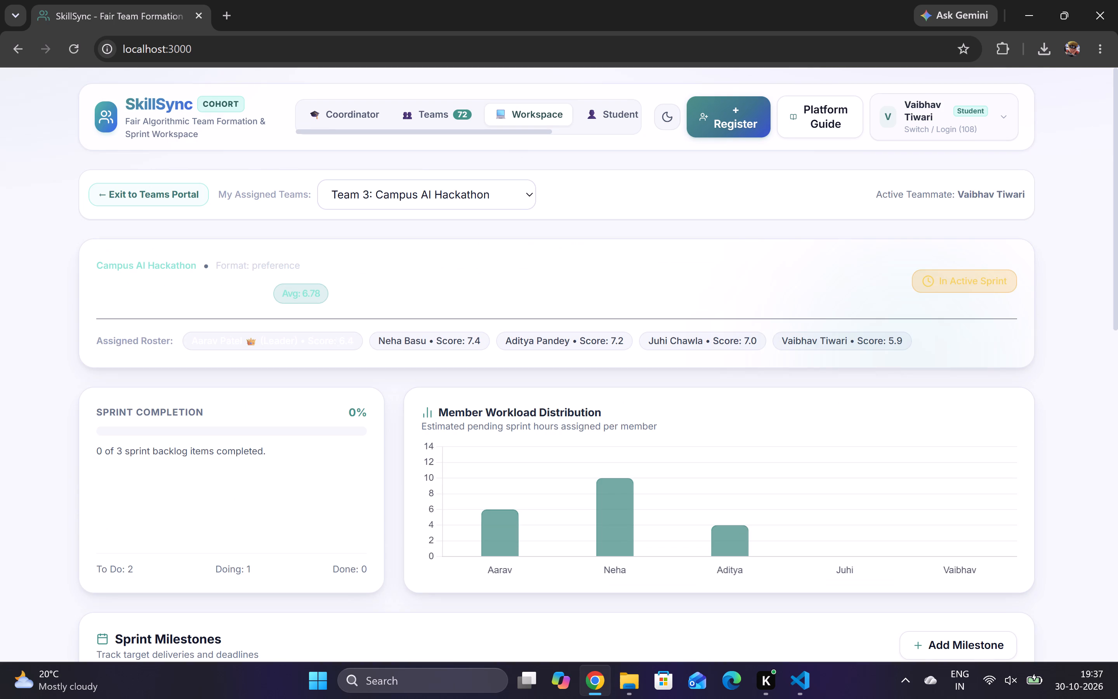
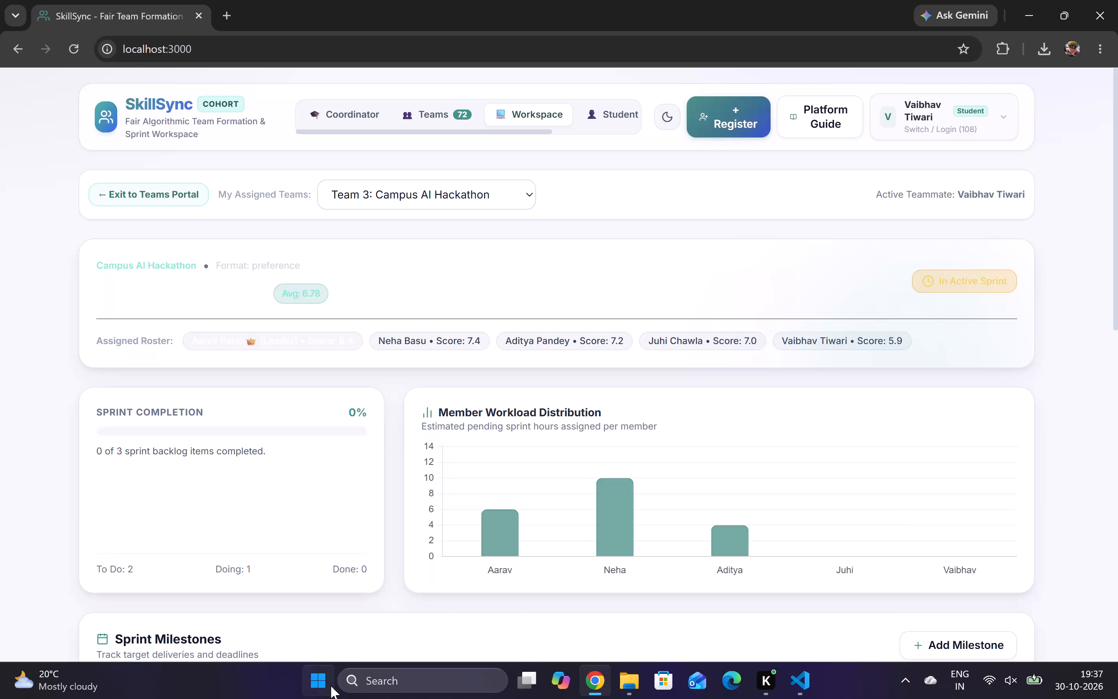
# Search the Windows apps for "w".
pyautogui.press('w')
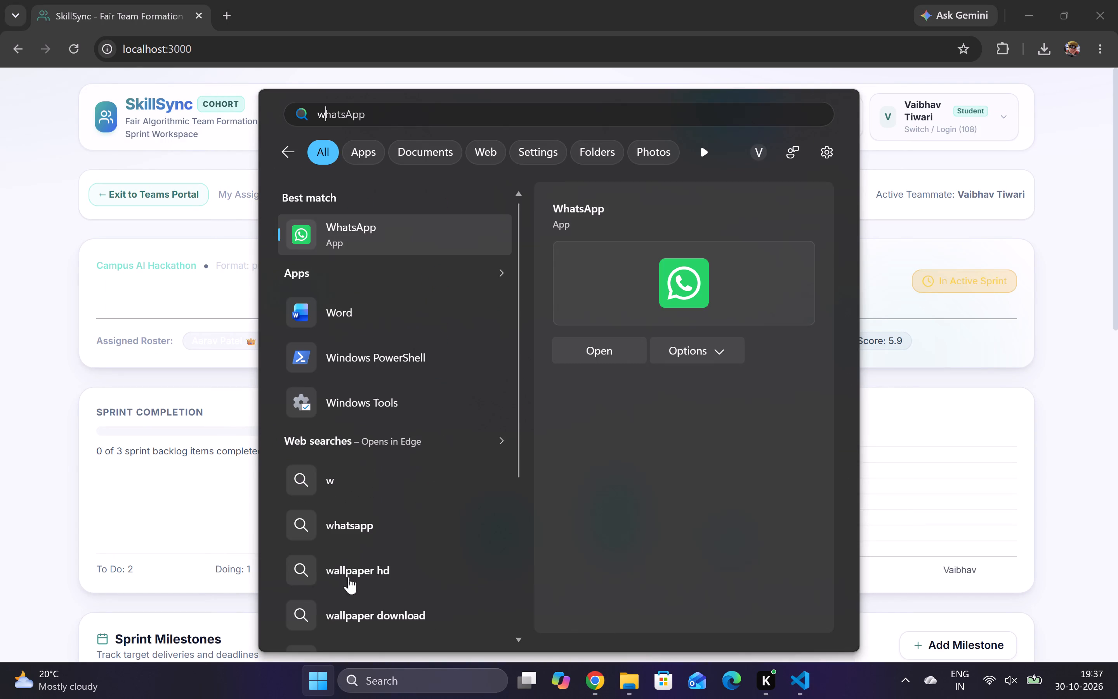
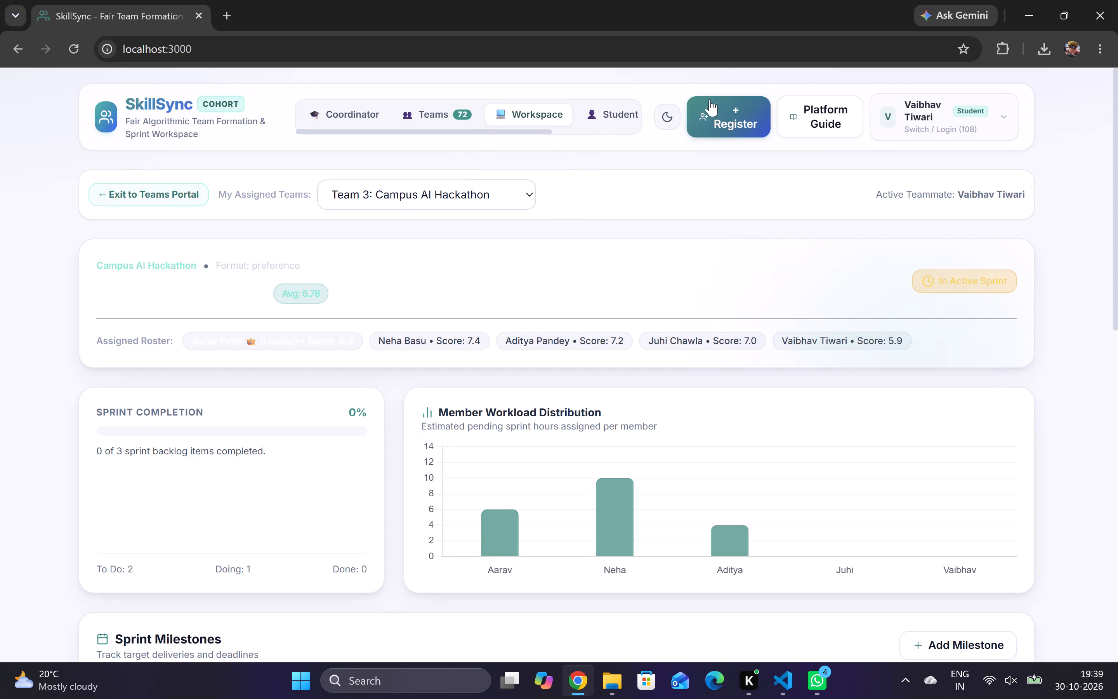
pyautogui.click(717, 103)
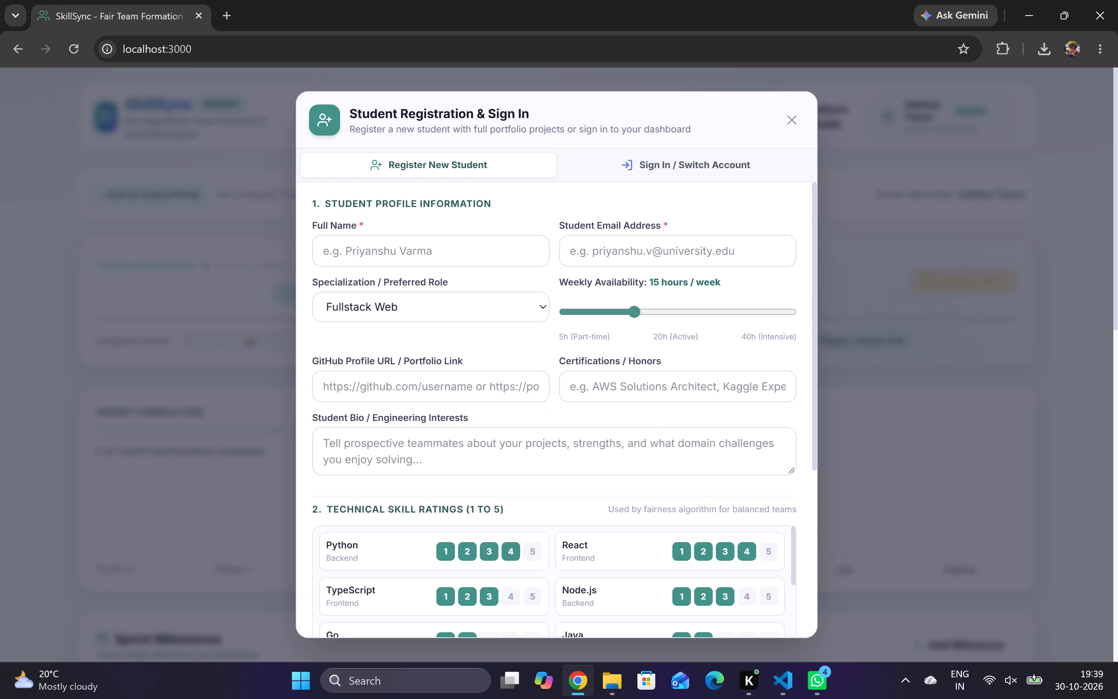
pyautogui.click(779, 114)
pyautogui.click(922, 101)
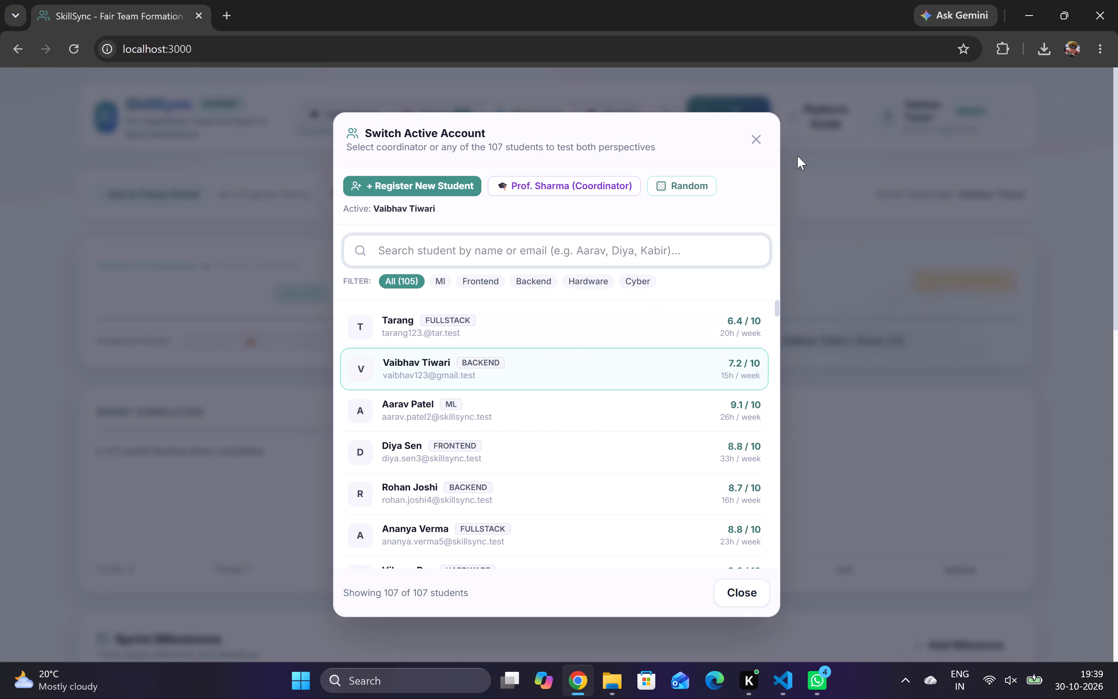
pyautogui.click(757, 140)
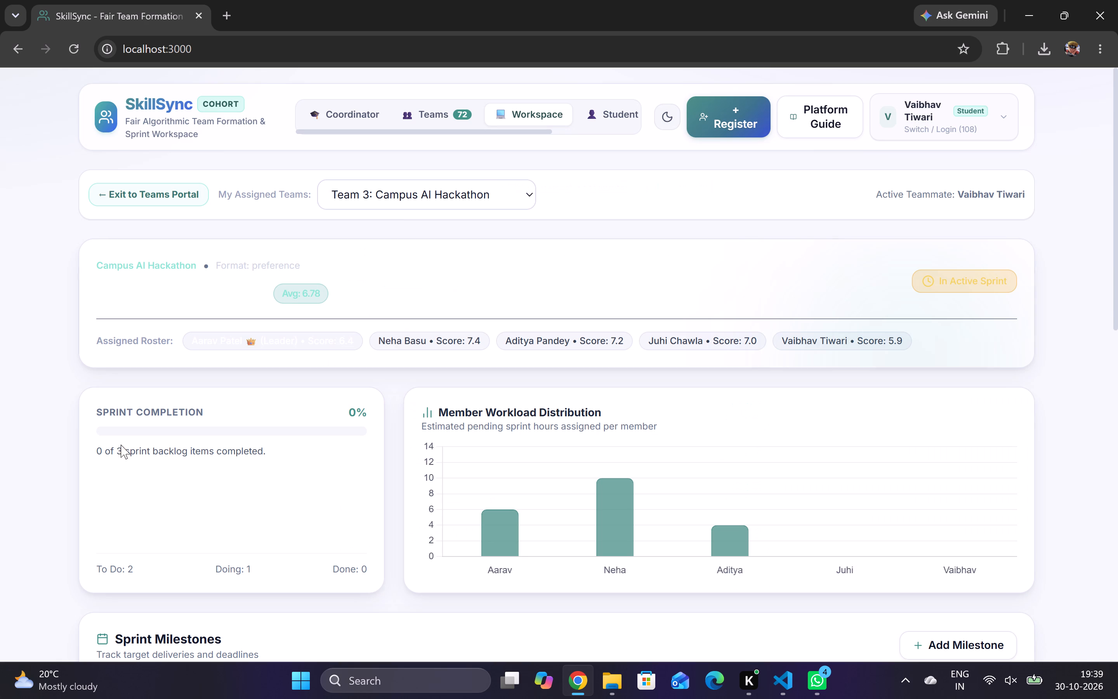
# Review the Team 3 Campus AI Hackathon workspace, including its sprint completion, member workload and sprint milestones.
pyautogui.click(253, 197)
pyautogui.scroll(-4, 207, 477)
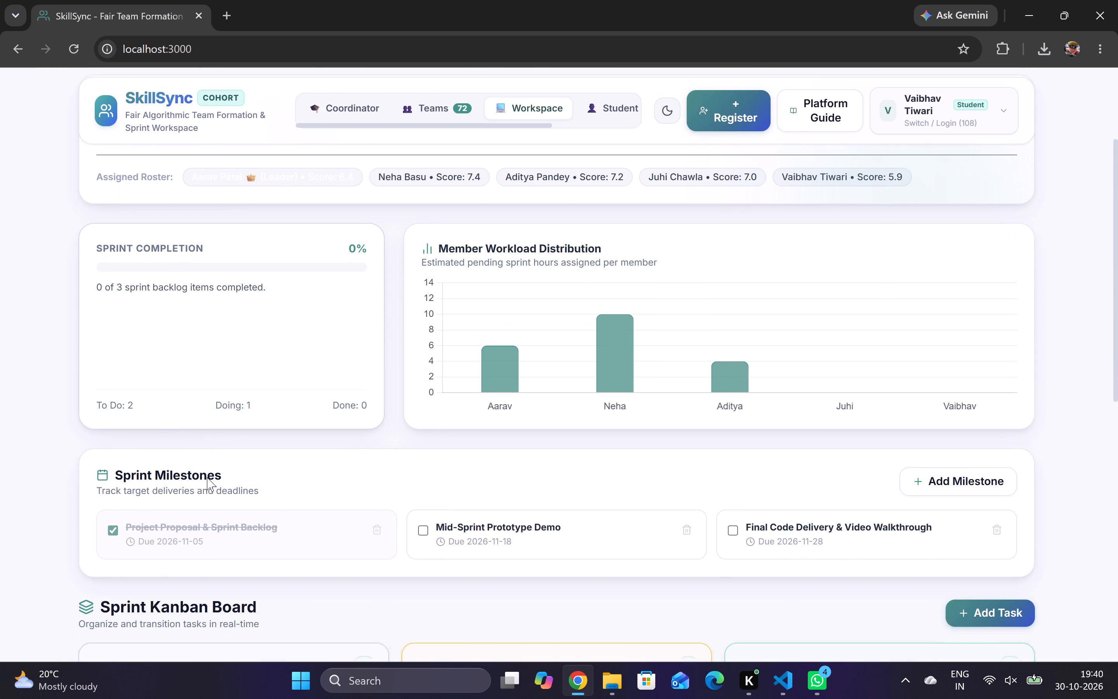
pyautogui.scroll(-1, 207, 477)
pyautogui.scroll(7, 218, 414)
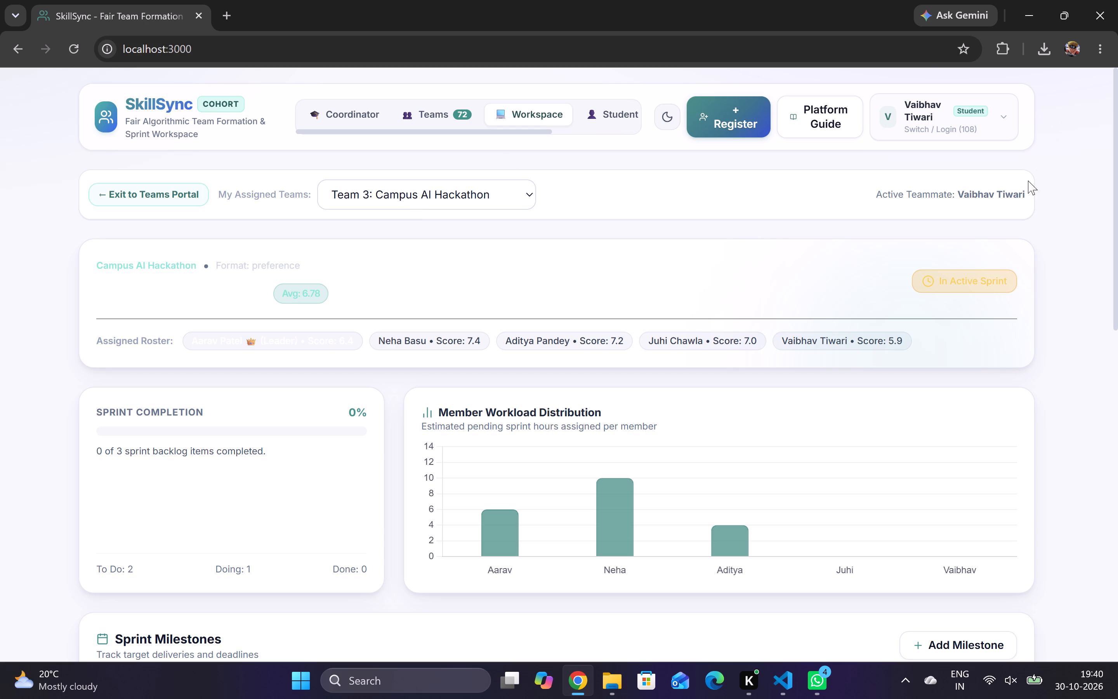
pyautogui.click(1012, 195)
# Log in to the active teammate's student account through the account switcher to open the student dashboard.
pyautogui.click(943, 104)
pyautogui.click(545, 363)
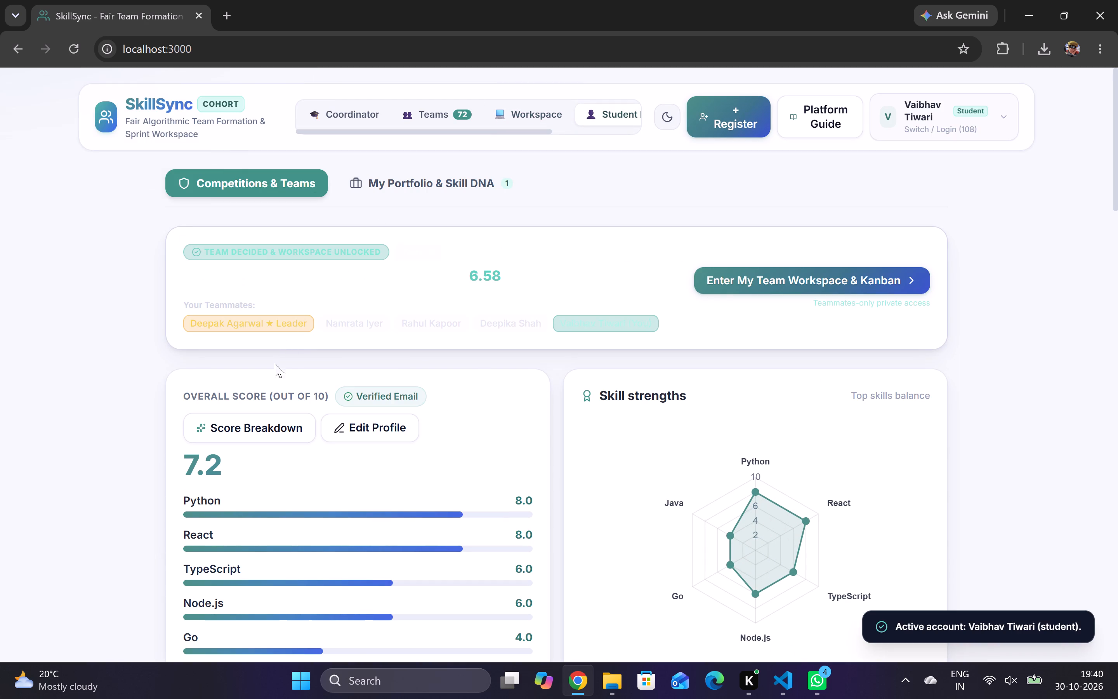
# Open the student's overall score breakdown and copy the Mathematical Formula heading with the beginning of the Overall formula.
pyautogui.click(257, 433)
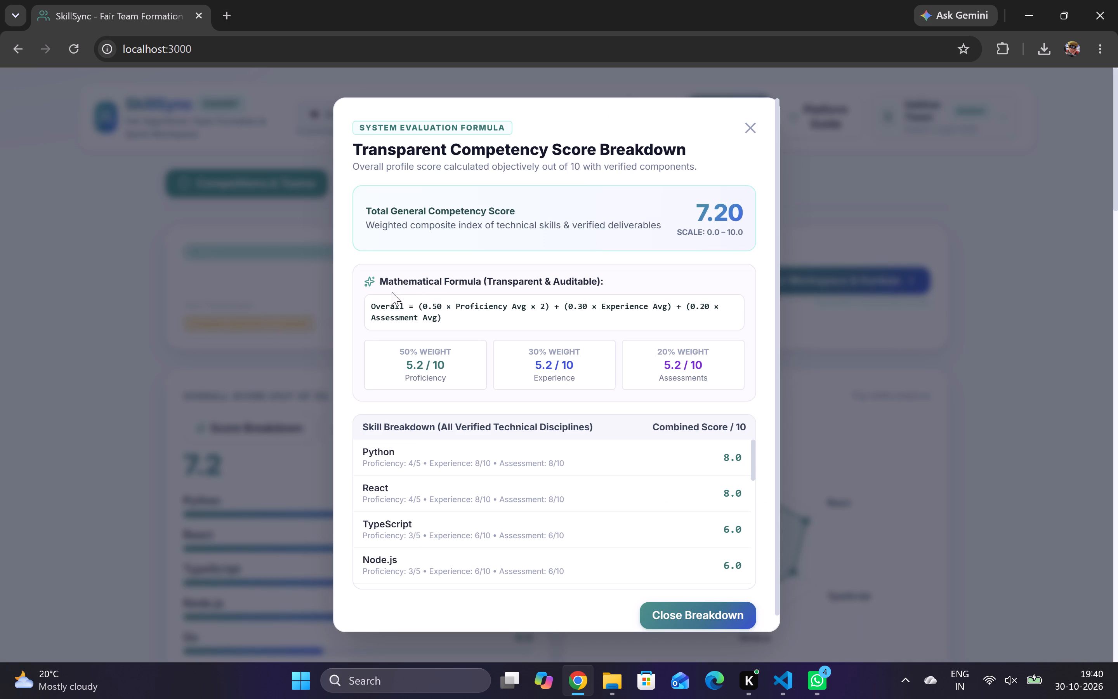
pyautogui.moveTo(370, 302); pyautogui.dragTo(399, 304)
pyautogui.moveTo(399, 304); pyautogui.dragTo(456, 316)
pyautogui.click(408, 259)
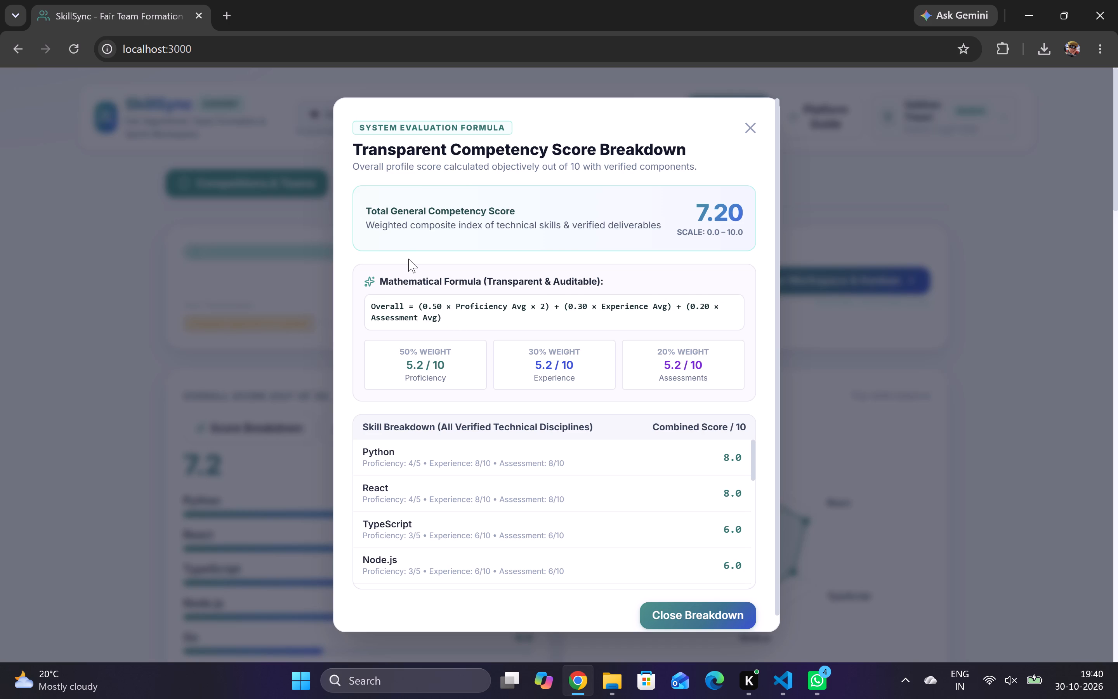
pyautogui.moveTo(378, 278); pyautogui.dragTo(461, 303)
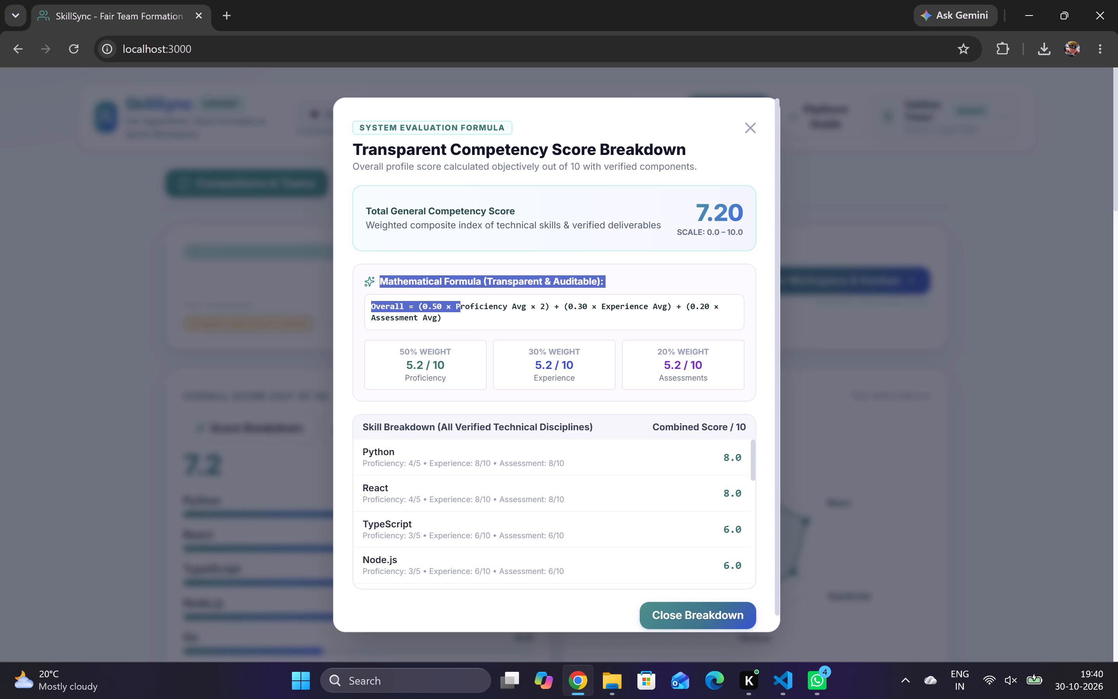
pyautogui.moveTo(461, 303); pyautogui.dragTo(474, 320)
pyautogui.hotkey('ctrl', 'c')
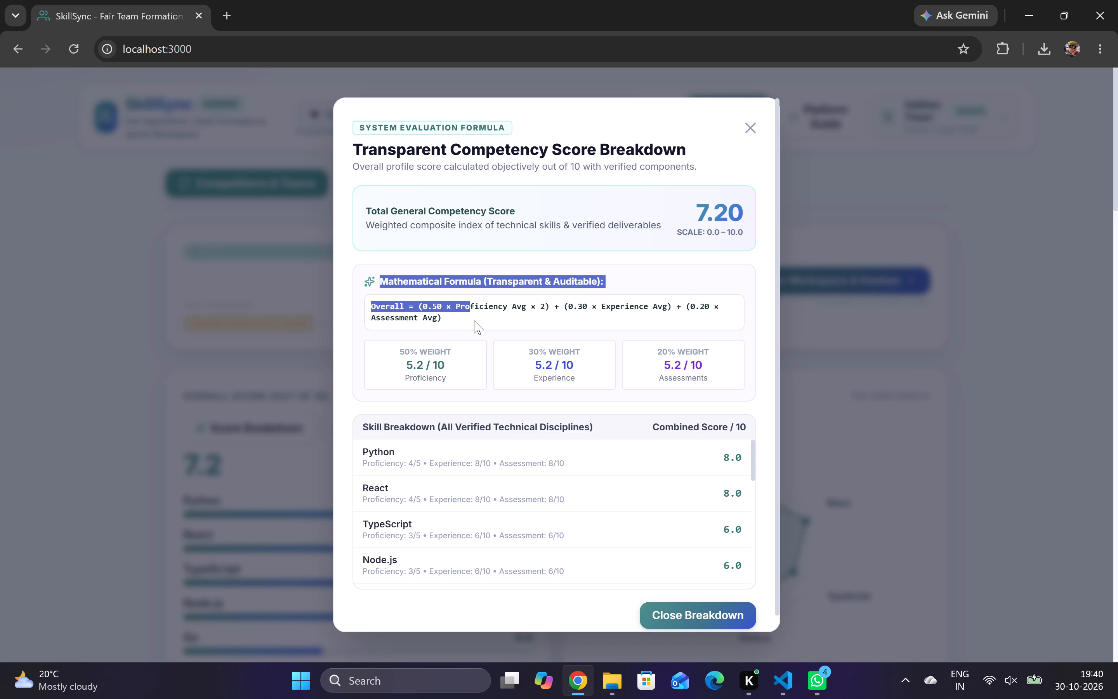
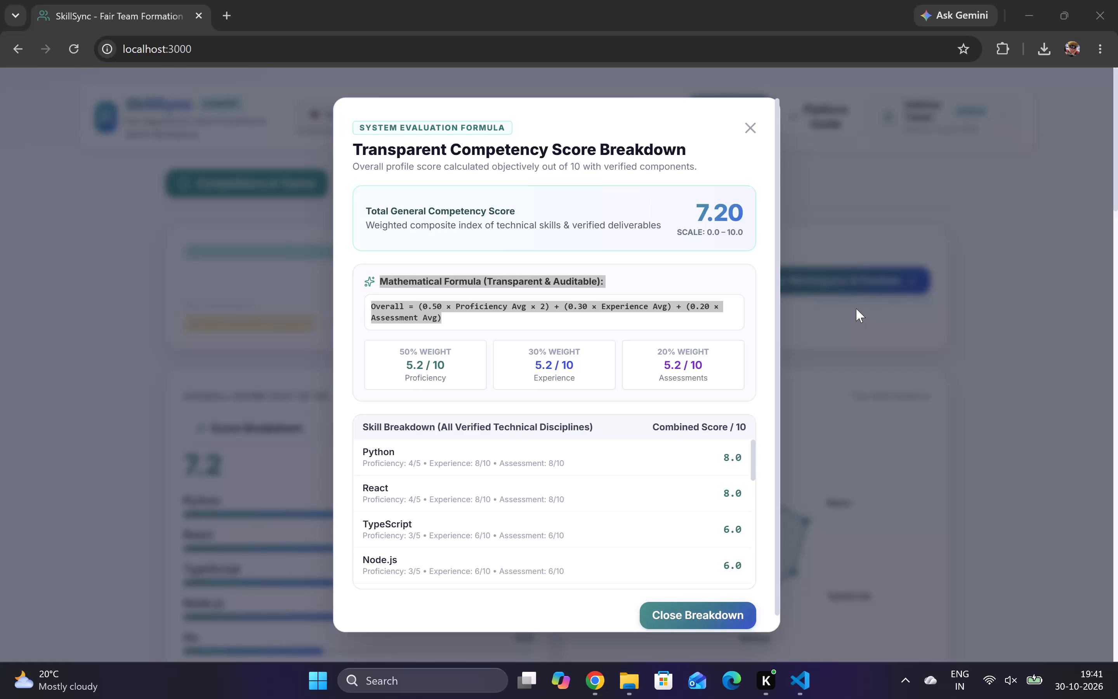
# Close the competency score breakdown and examine the student dashboard's skill scores and skill strengths chart.
pyautogui.click(856, 308)
pyautogui.click(754, 128)
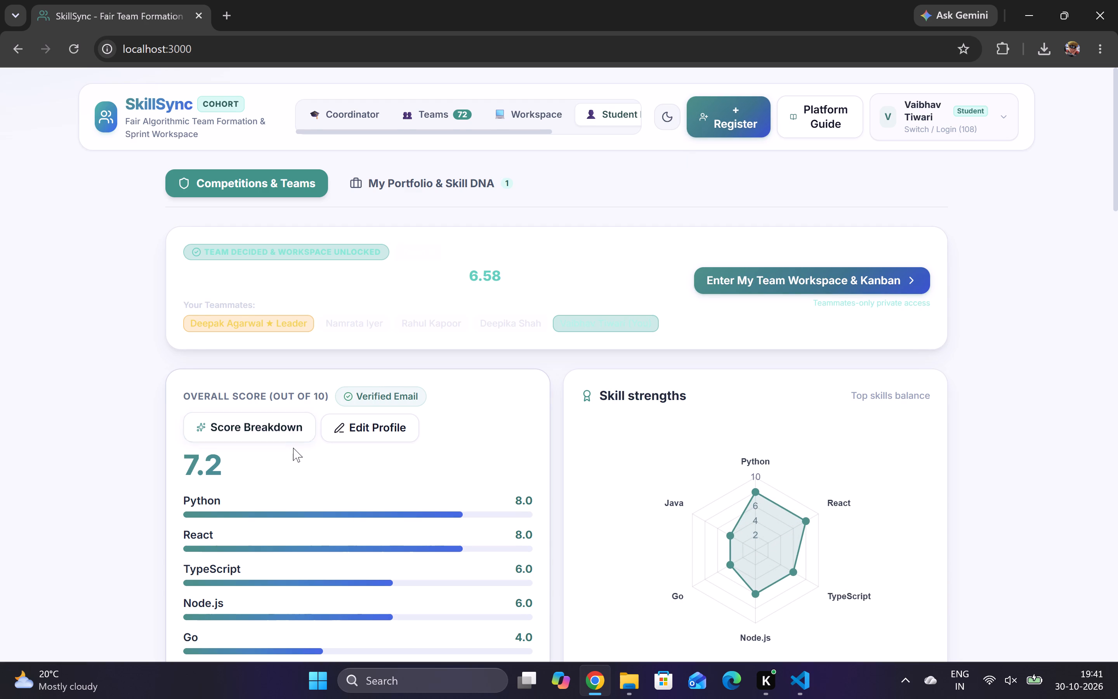
pyautogui.scroll(-4, 299, 452)
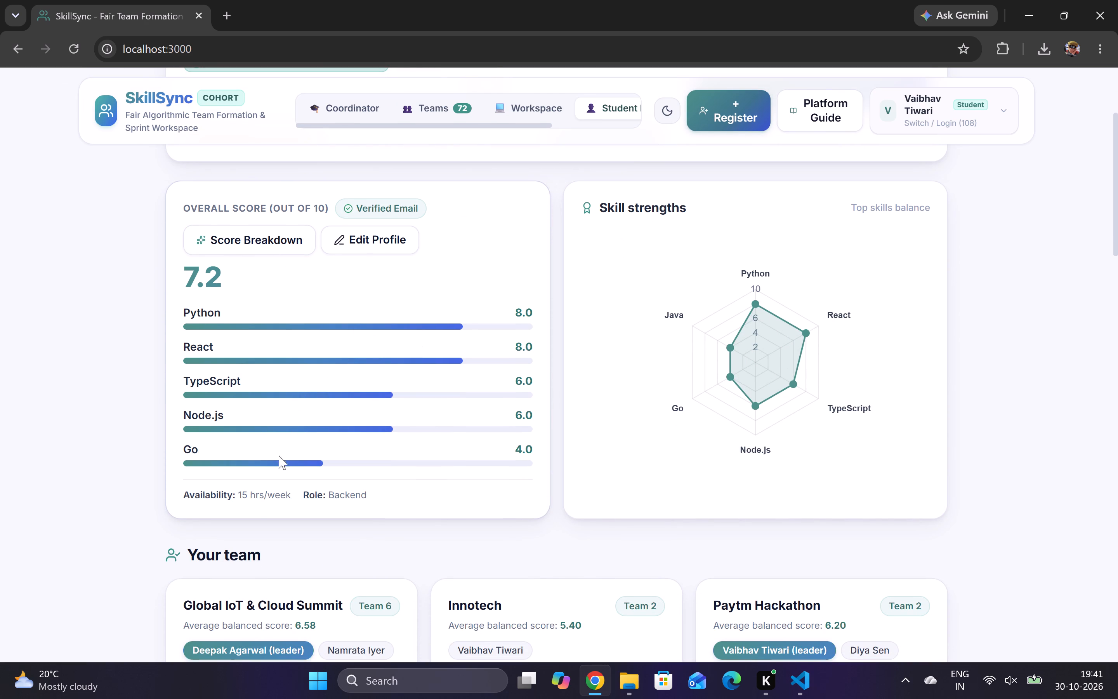
# Examine the student's assigned team cards and the Competitions & Hackathons listing in the student portal.
pyautogui.scroll(-4, 363, 512)
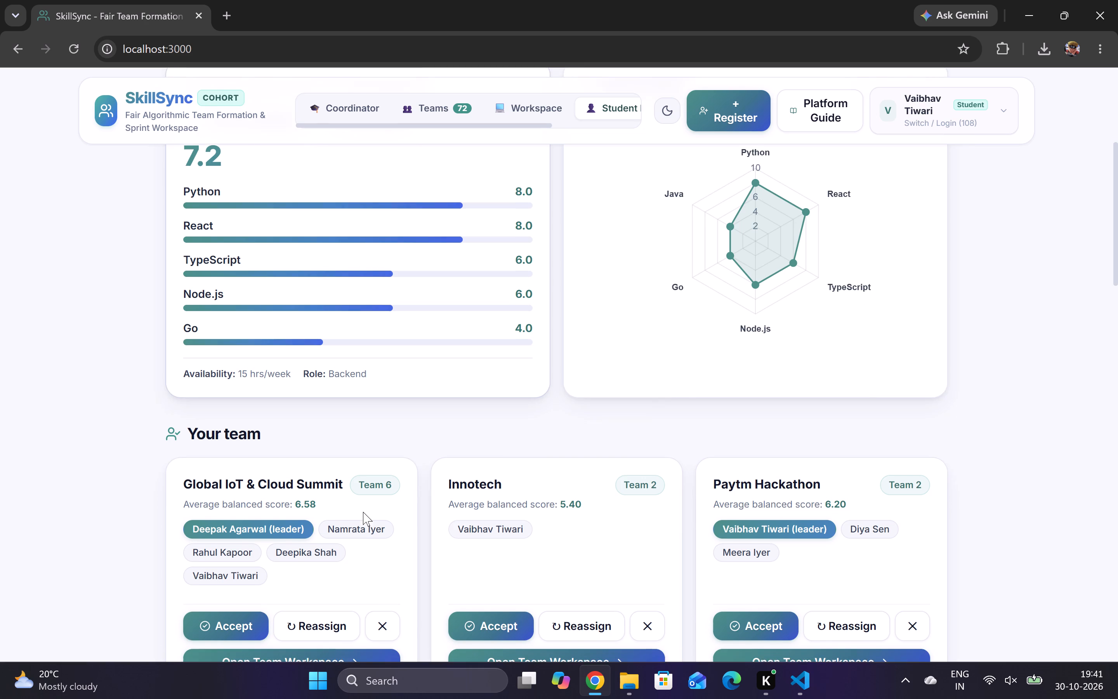
pyautogui.scroll(-5, 363, 512)
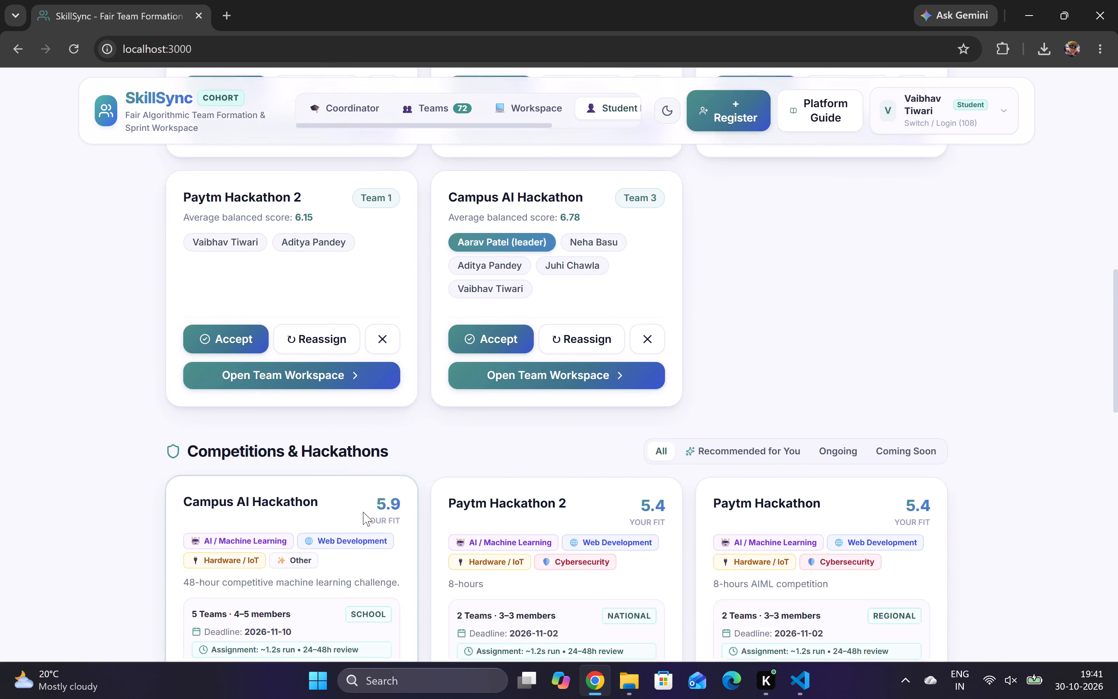
pyautogui.scroll(-1, 363, 512)
pyautogui.scroll(3, 363, 512)
pyautogui.scroll(-1, 363, 512)
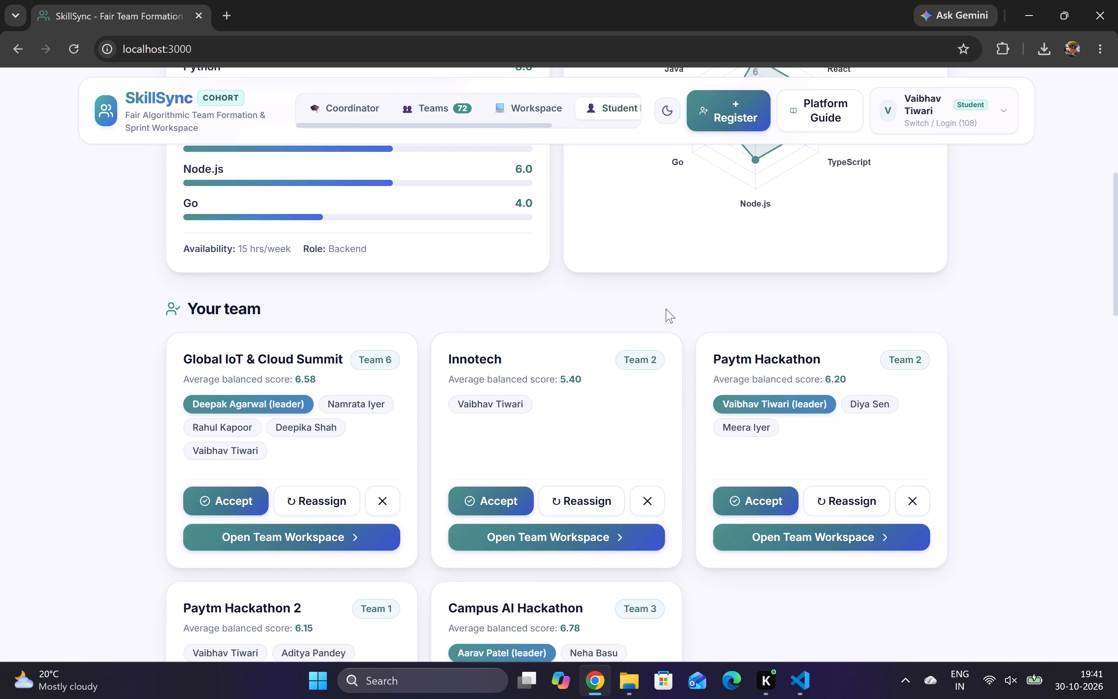
pyautogui.scroll(-3, 666, 309)
pyautogui.scroll(3, 666, 309)
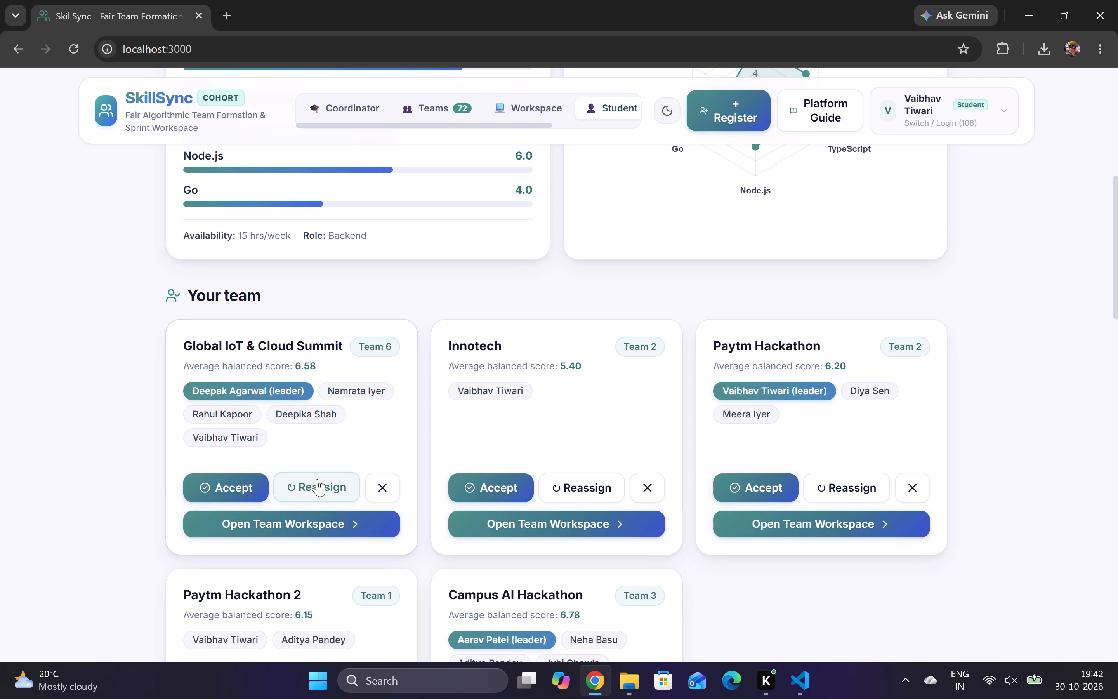
# Open the Team 6 Global IoT & Cloud Summit workspace and review its sprint completion, member workload, milestones and Kanban board.
pyautogui.click(297, 525)
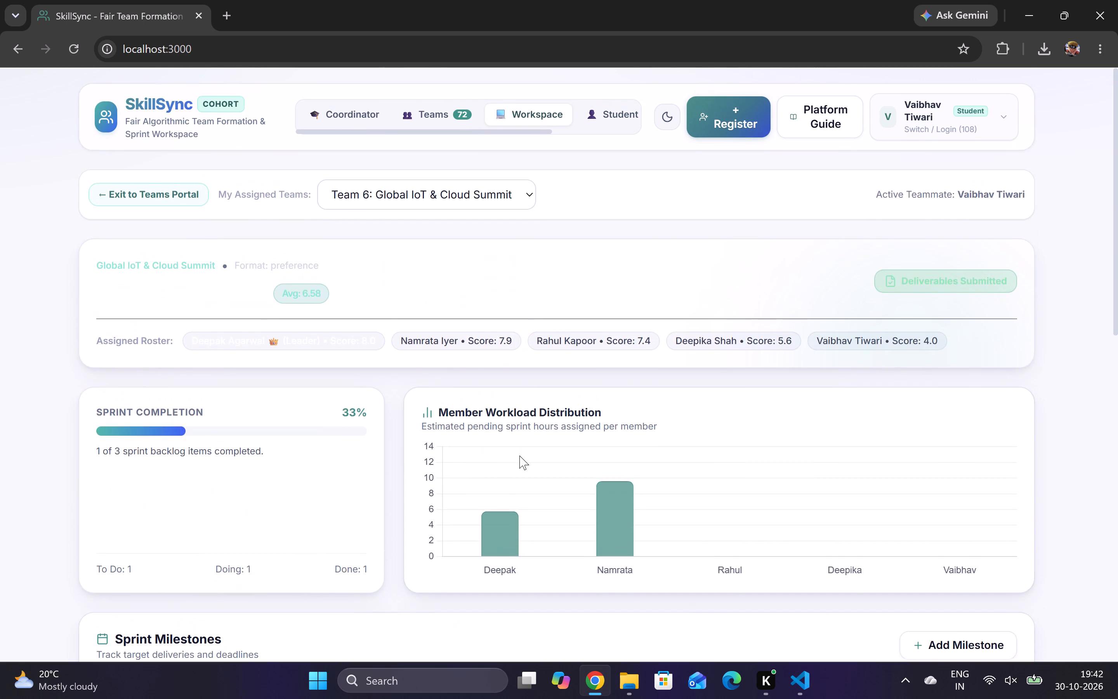
pyautogui.scroll(-4, 519, 456)
pyautogui.scroll(1, 519, 456)
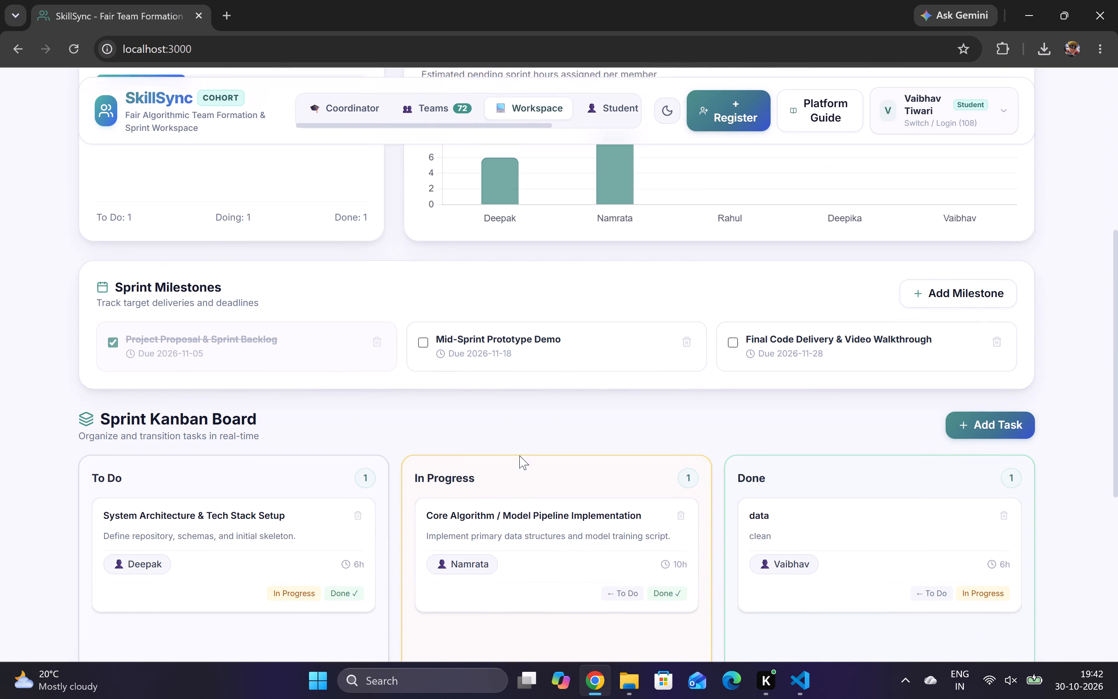
pyautogui.scroll(1, 519, 456)
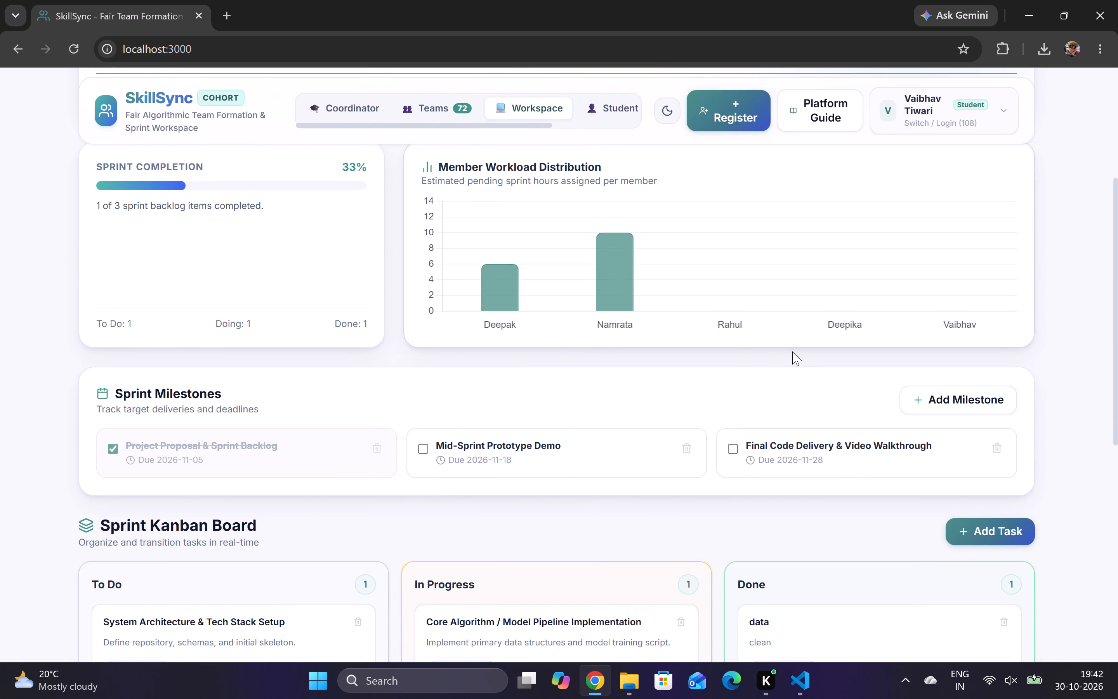
pyautogui.scroll(2, 944, 210)
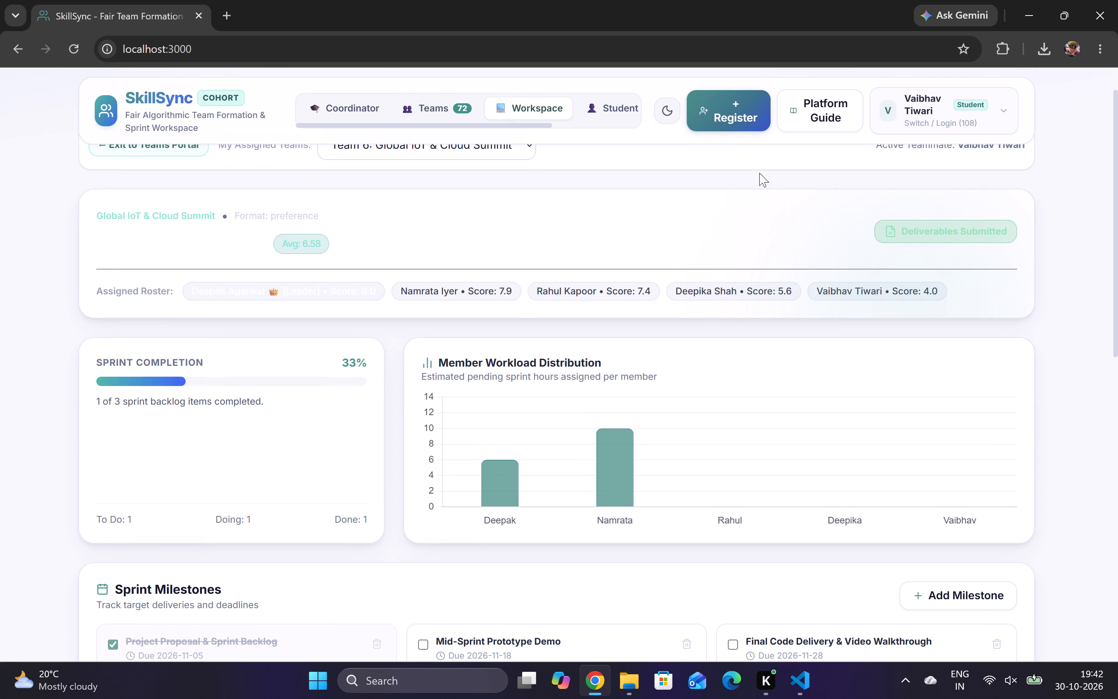
pyautogui.scroll(2, 403, 224)
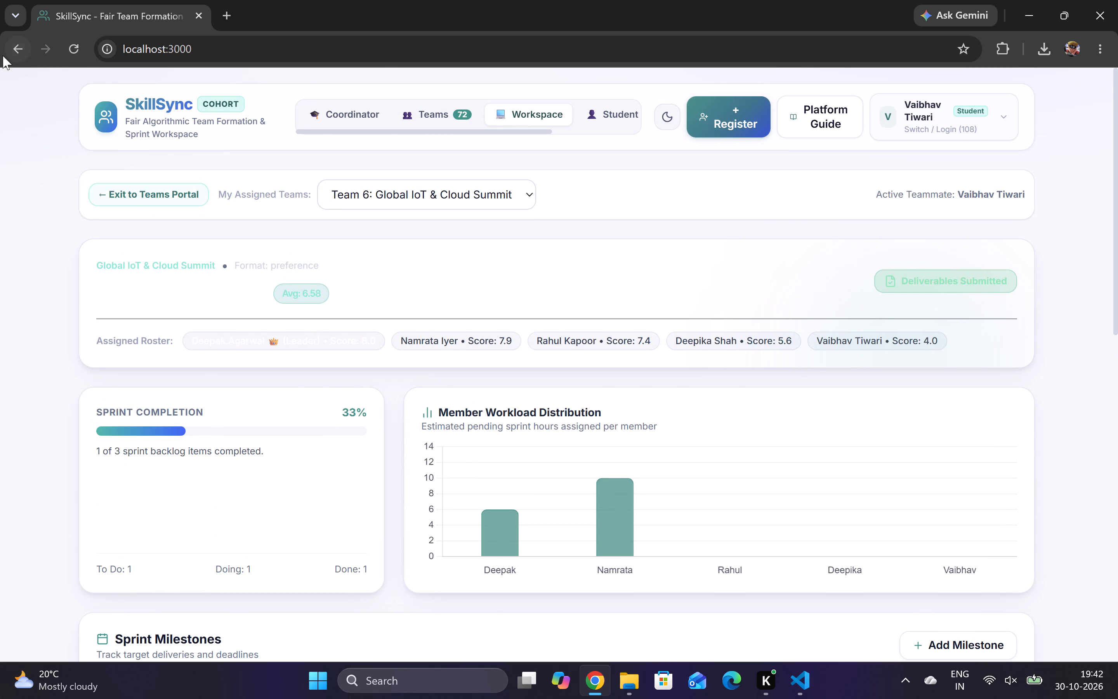
pyautogui.click(8, 53)
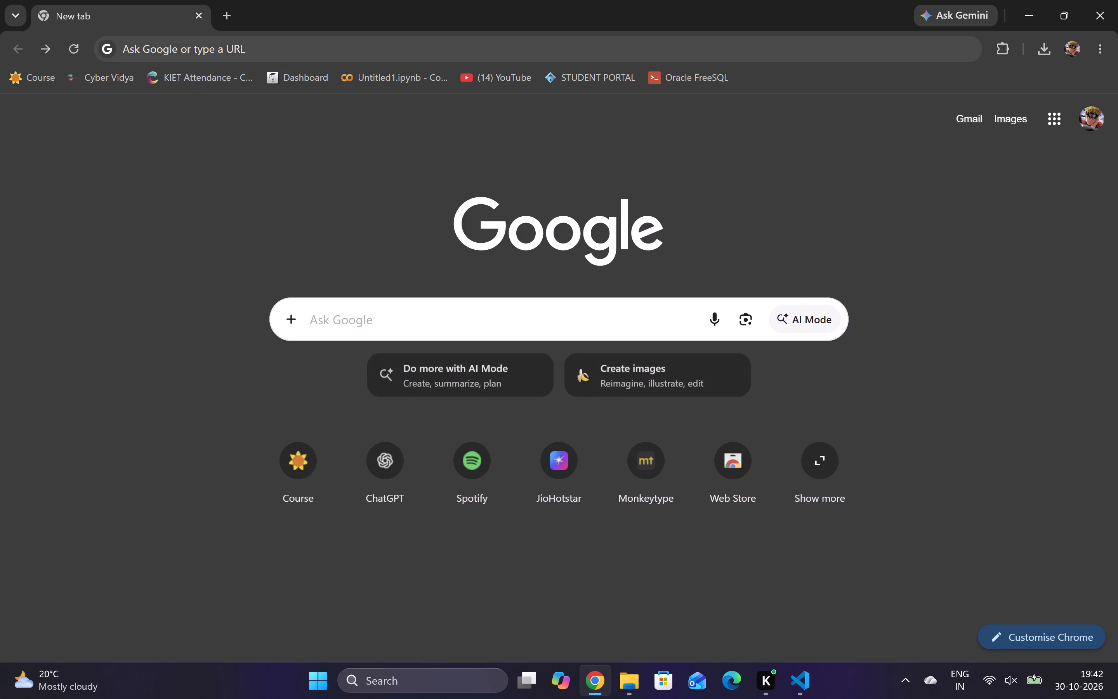
pyautogui.click(268, 53)
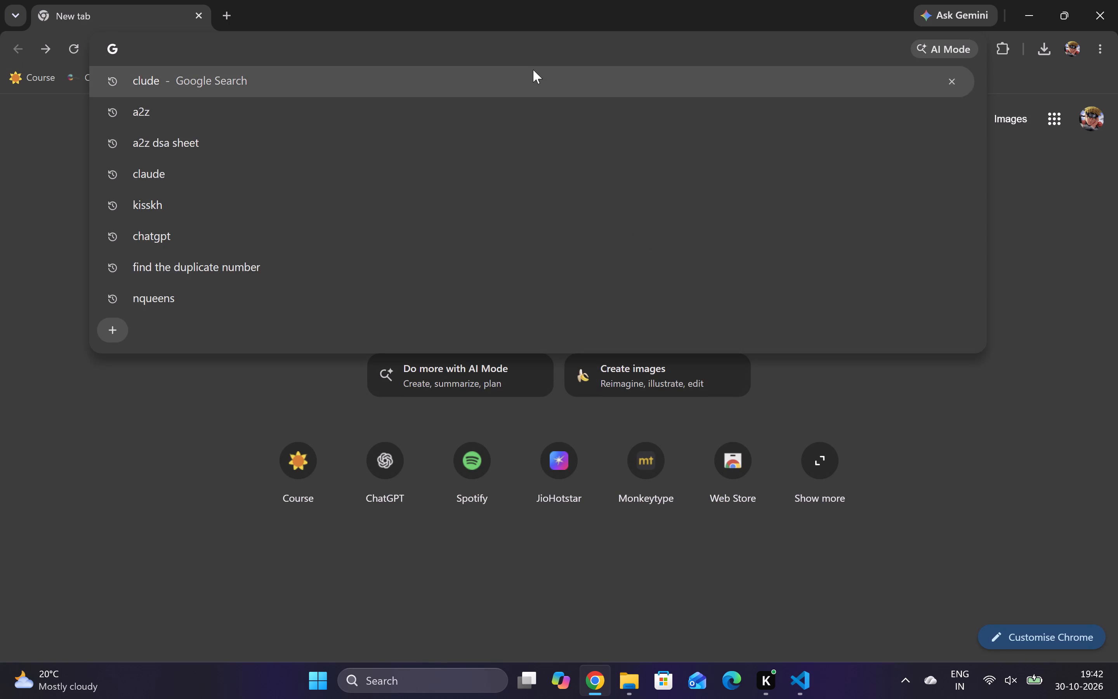
pyautogui.click(797, 676)
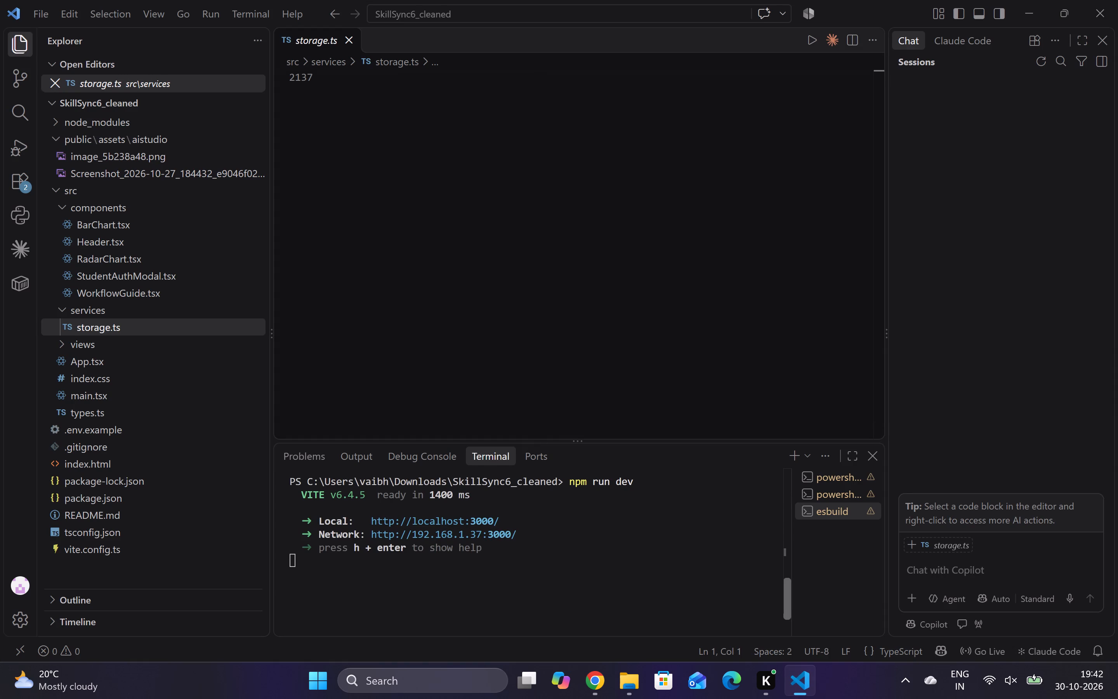
pyautogui.moveTo(368, 519); pyautogui.dragTo(508, 520)
pyautogui.hotkey('ctrl', 'c')
pyautogui.click(591, 692)
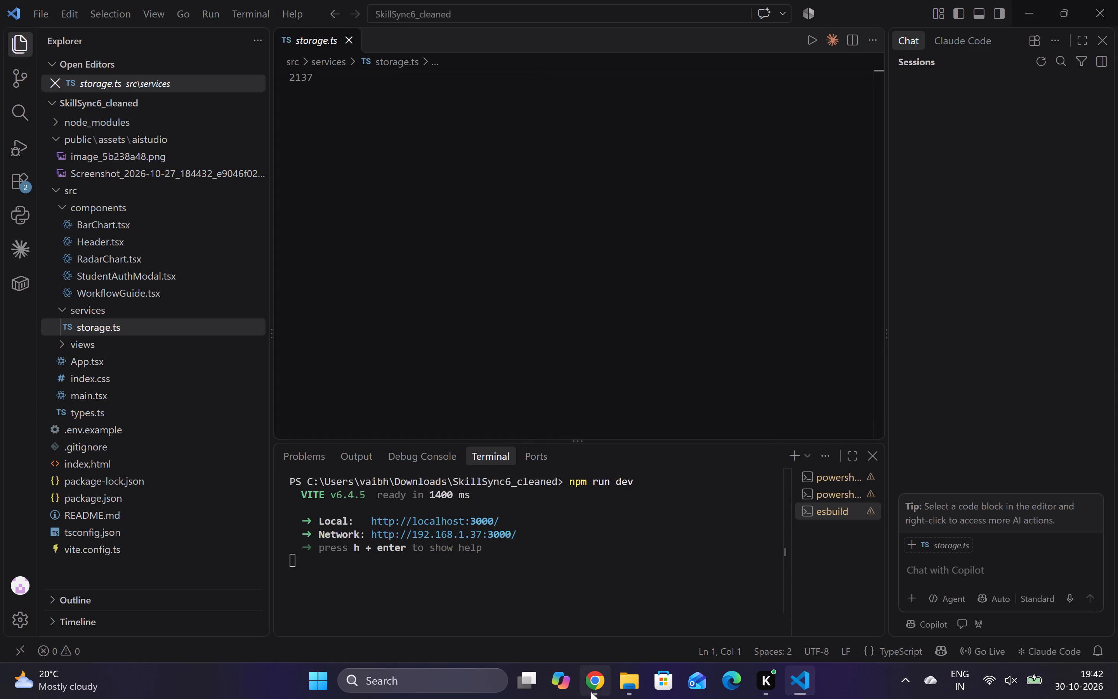
pyautogui.click(377, 45)
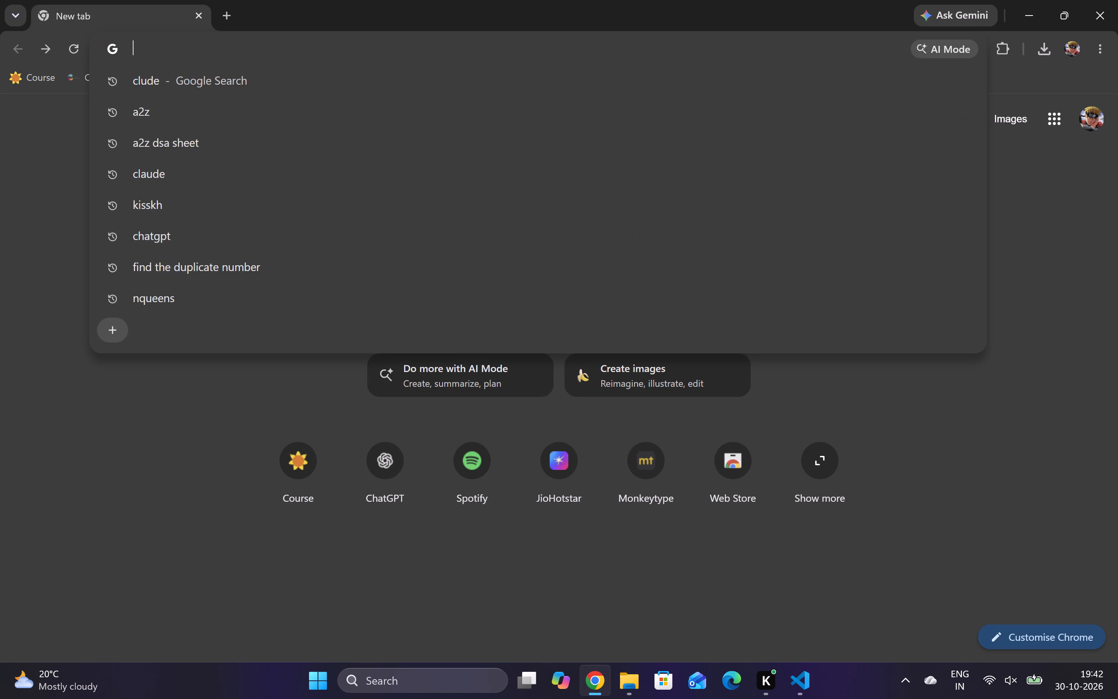
pyautogui.hotkey('ctrl', 'v')
pyautogui.press('Return')
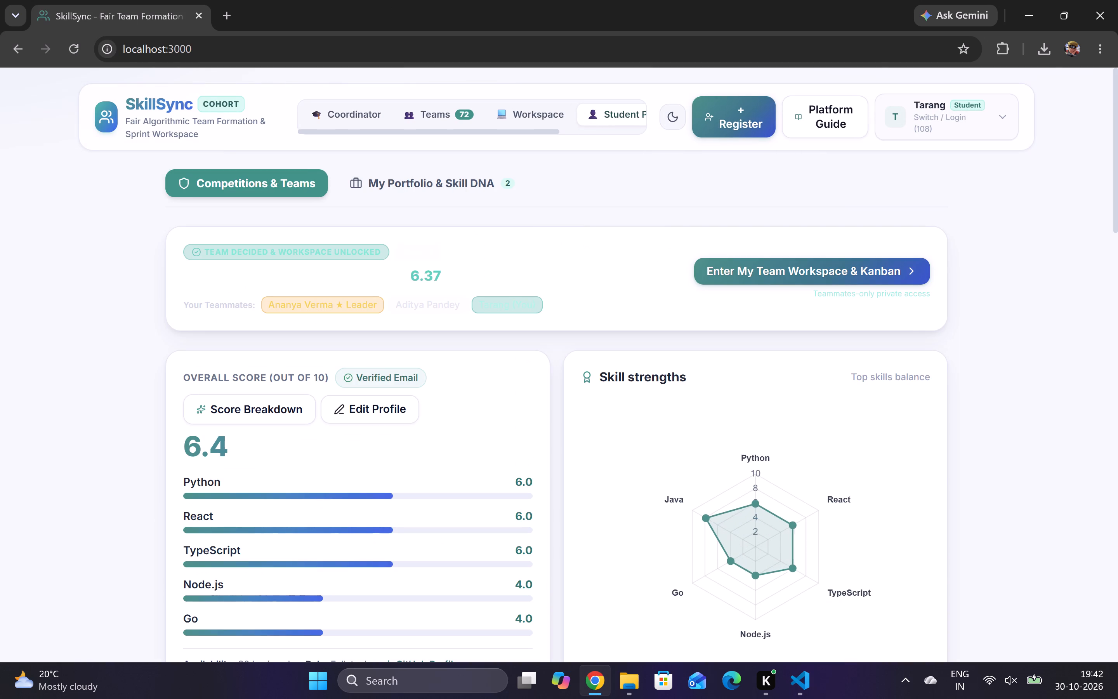
# Look over Tarang's assigned teams and switch the active account back to the previously used student.
pyautogui.scroll(-4, 371, 301)
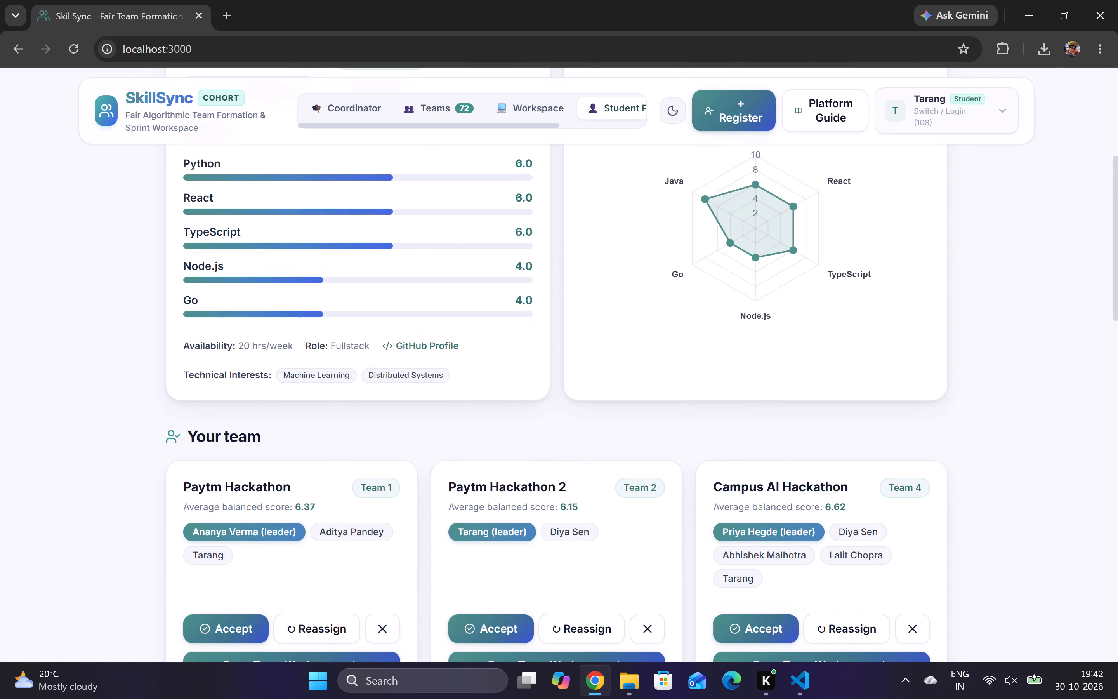
pyautogui.scroll(-2, 371, 301)
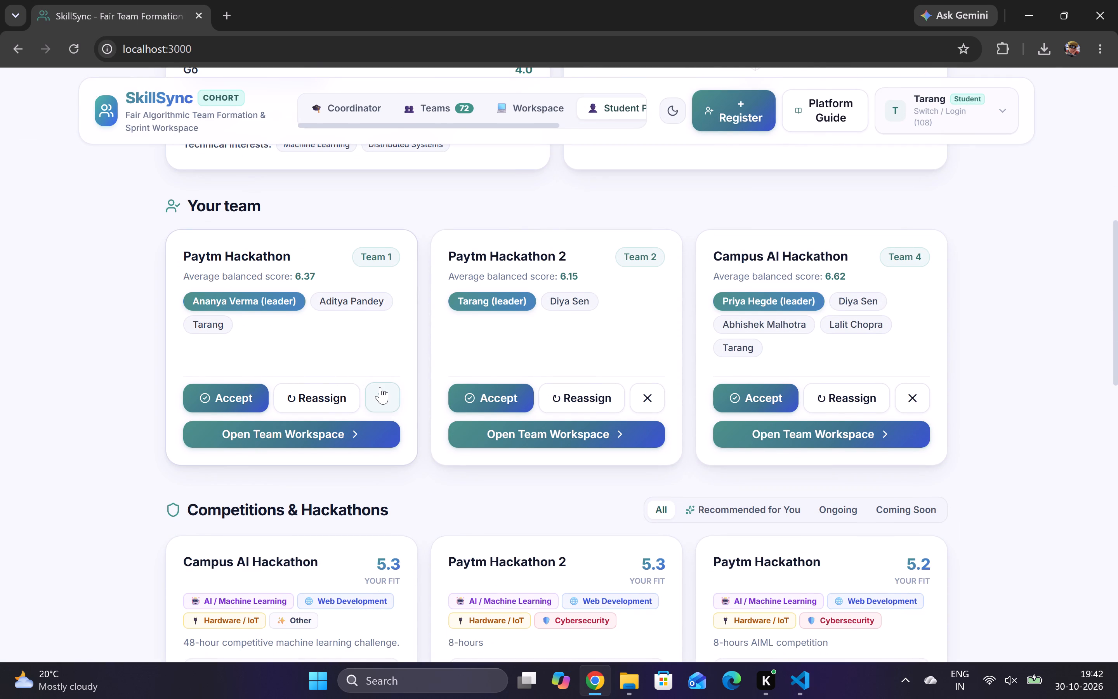
pyautogui.scroll(1, 380, 387)
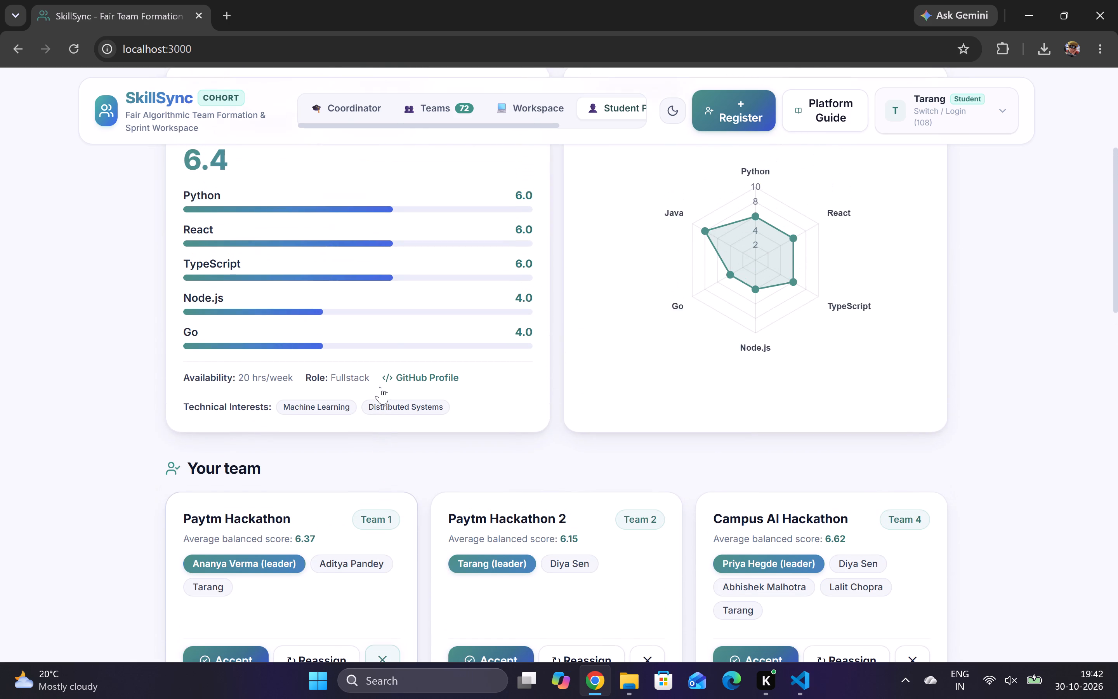
pyautogui.click(967, 119)
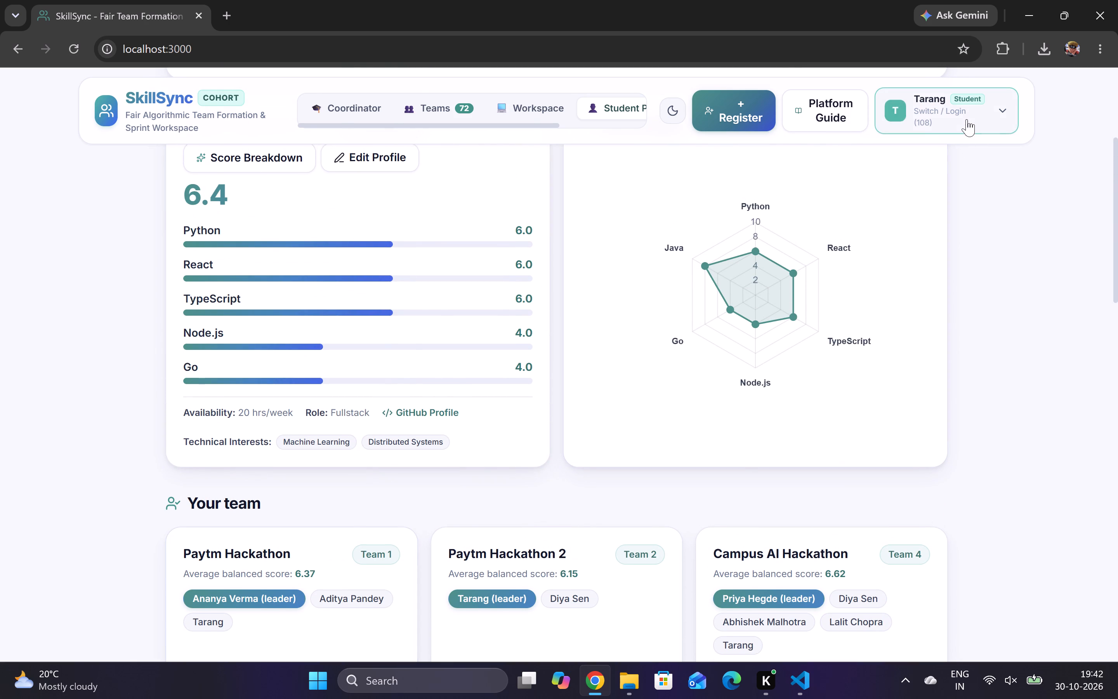
pyautogui.click(638, 362)
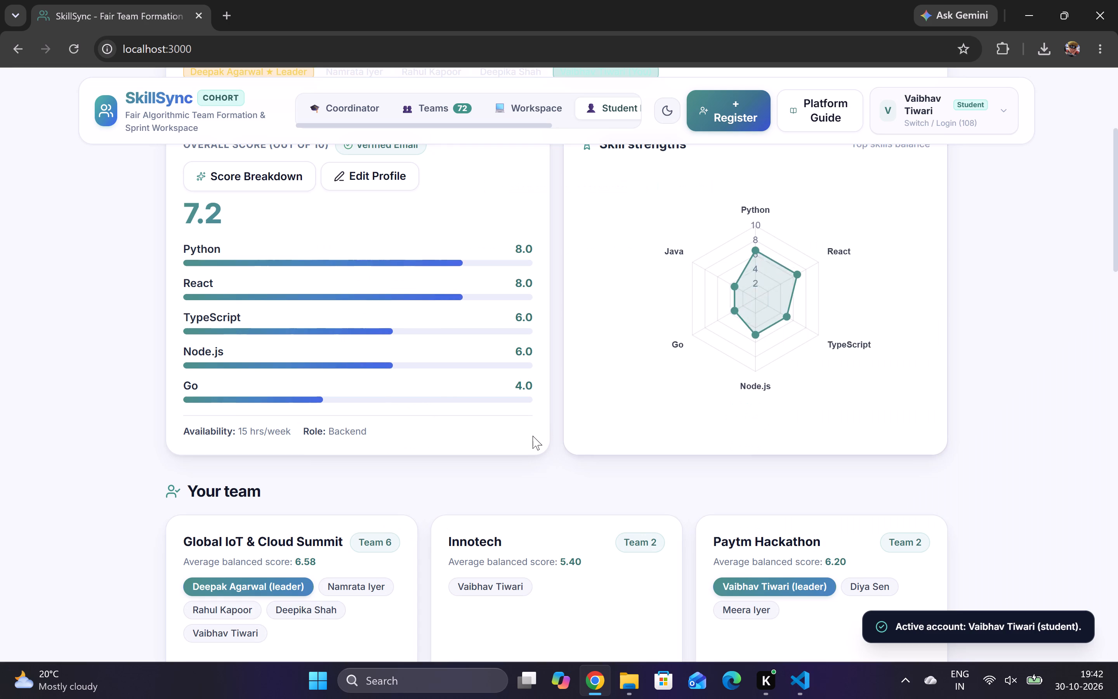
# Open the student's Team 6 Global IoT & Cloud Summit workspace and review its workload chart, milestones and Kanban tasks.
pyautogui.scroll(-3, 533, 436)
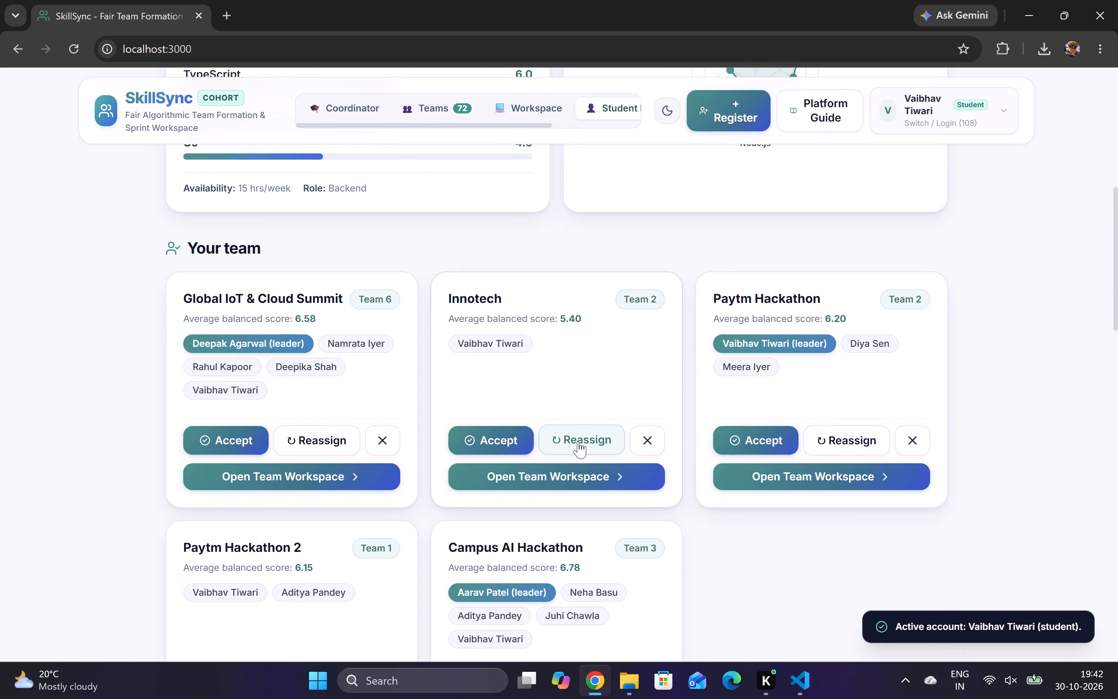
pyautogui.scroll(-2, 580, 440)
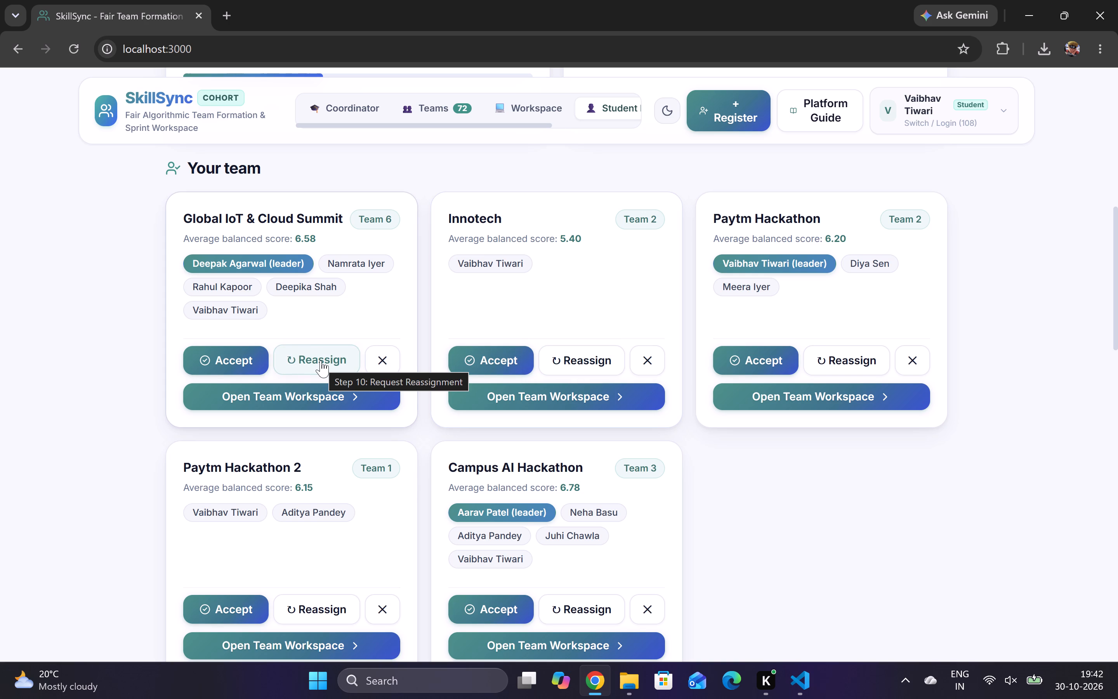
pyautogui.click(326, 395)
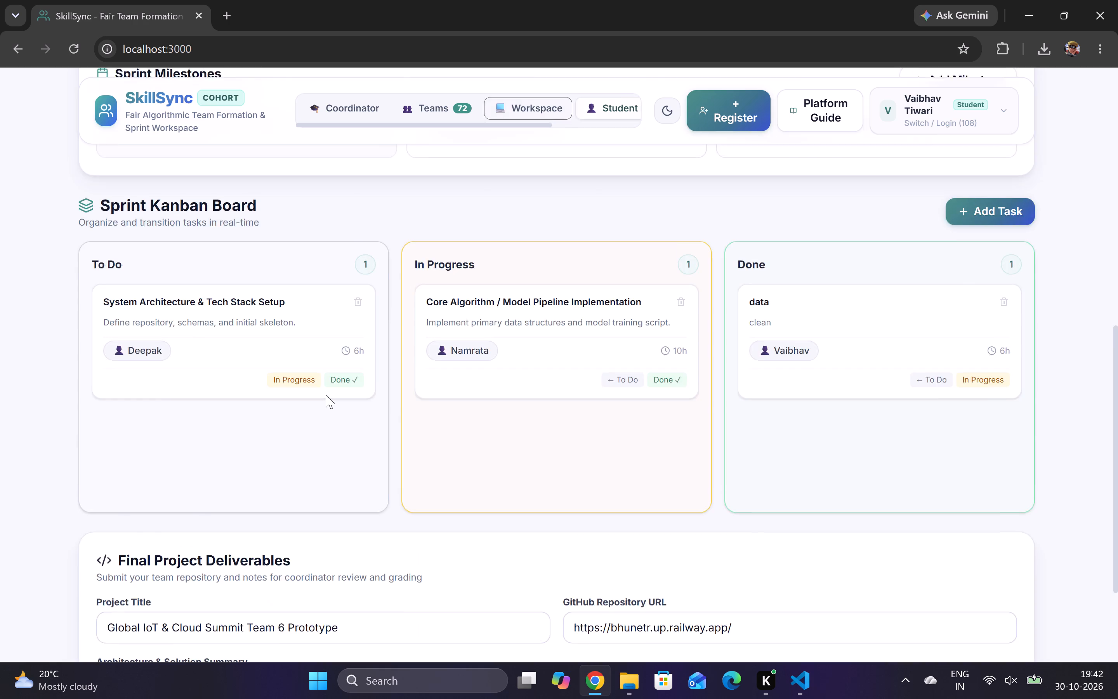
pyautogui.scroll(-2, 533, 386)
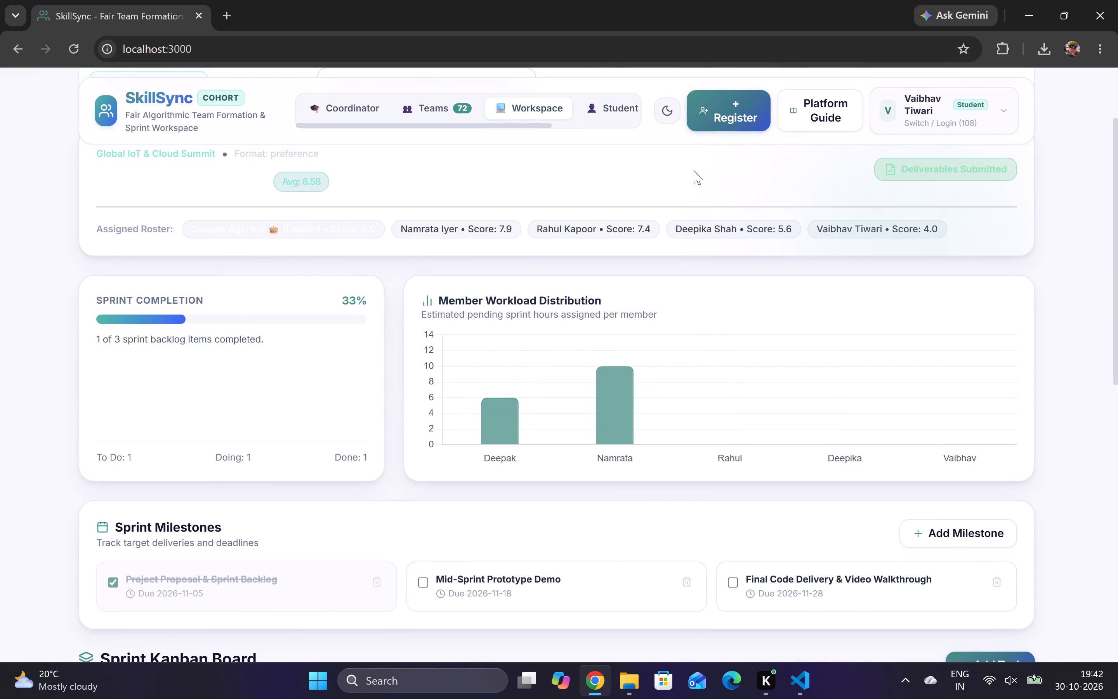
pyautogui.scroll(1, 286, 237)
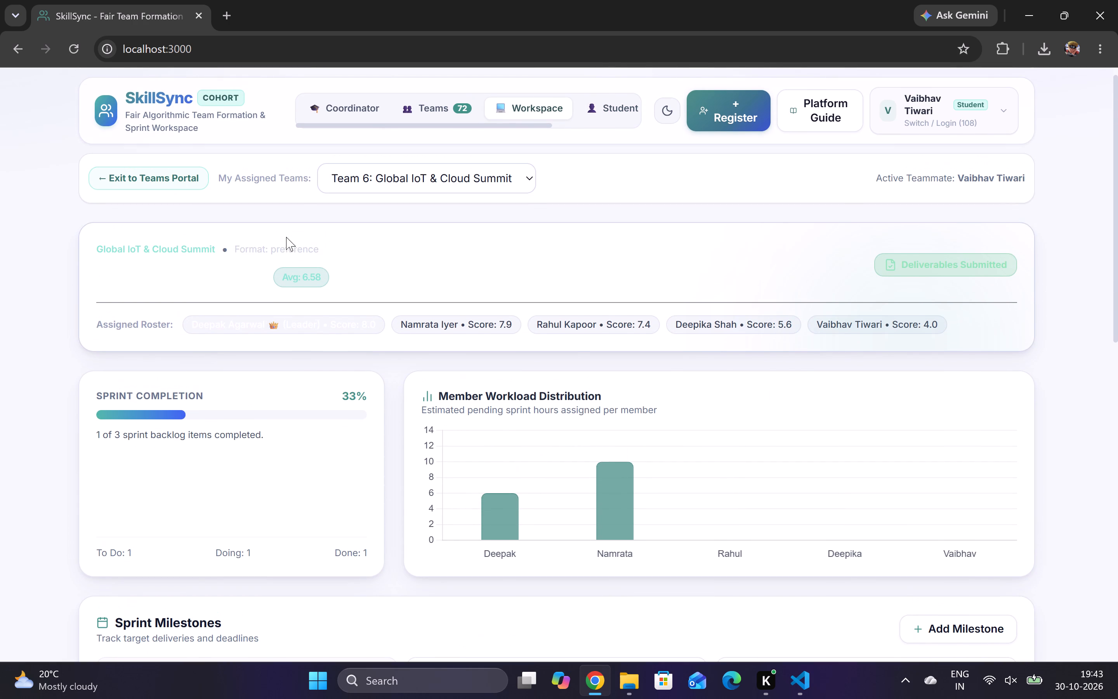
pyautogui.scroll(-3, 737, 292)
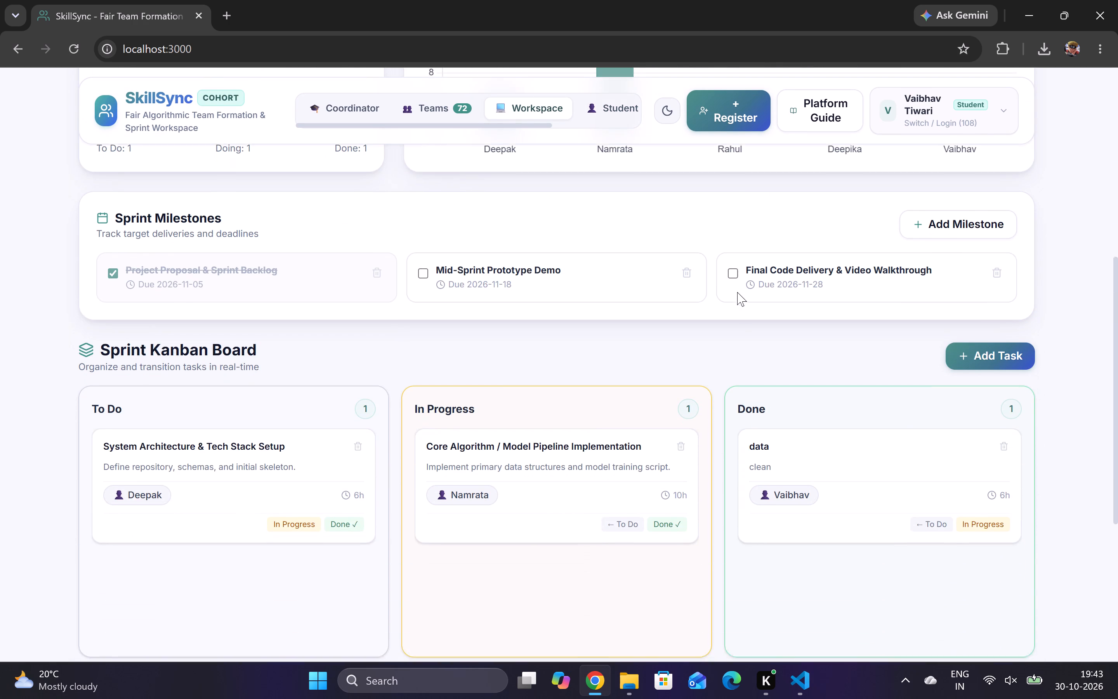
pyautogui.scroll(4, 737, 292)
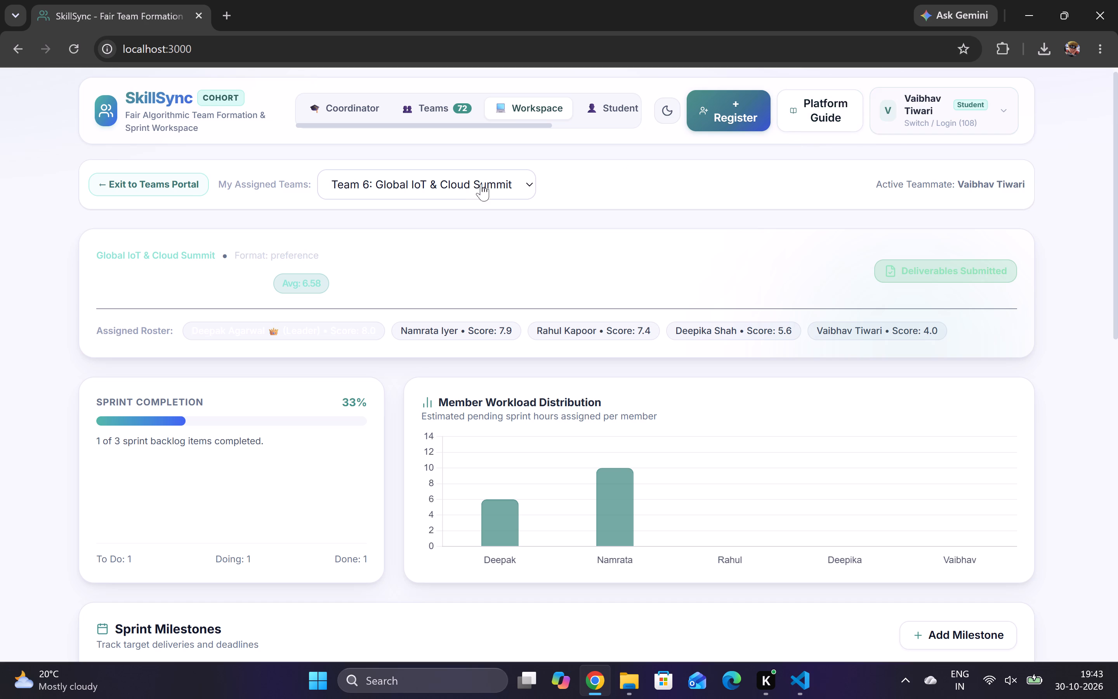
# View the Student Portal overview and return to the Team 6 workspace.
pyautogui.click(549, 104)
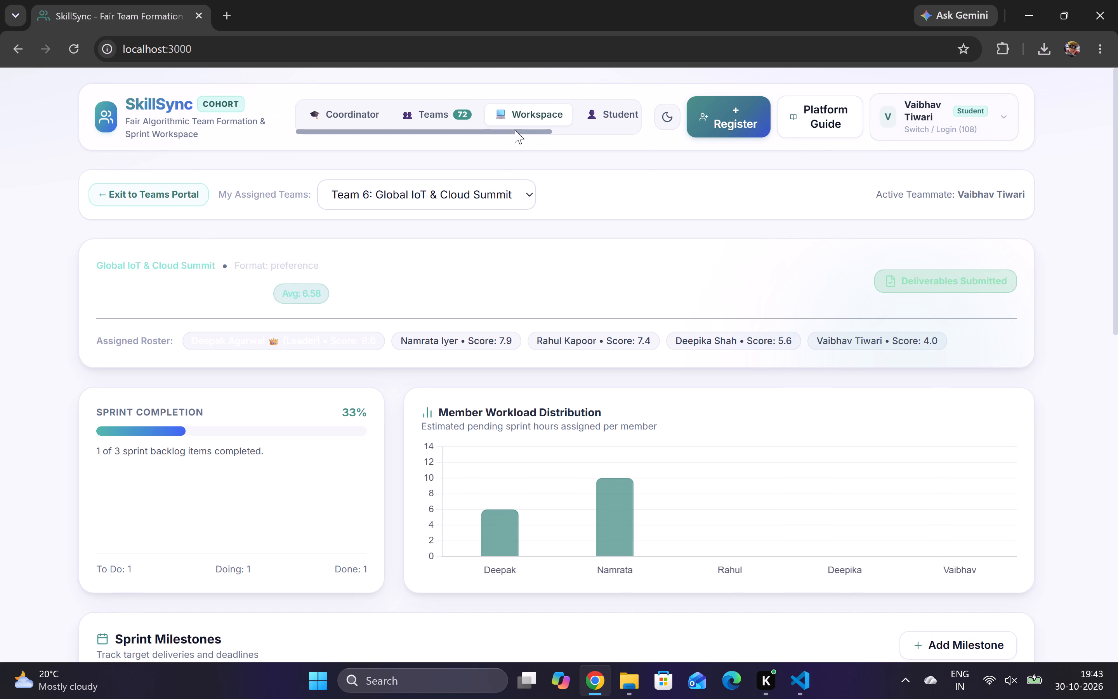
pyautogui.moveTo(515, 130); pyautogui.dragTo(528, 115)
pyautogui.tripleClick(528, 115)
pyautogui.click(528, 115)
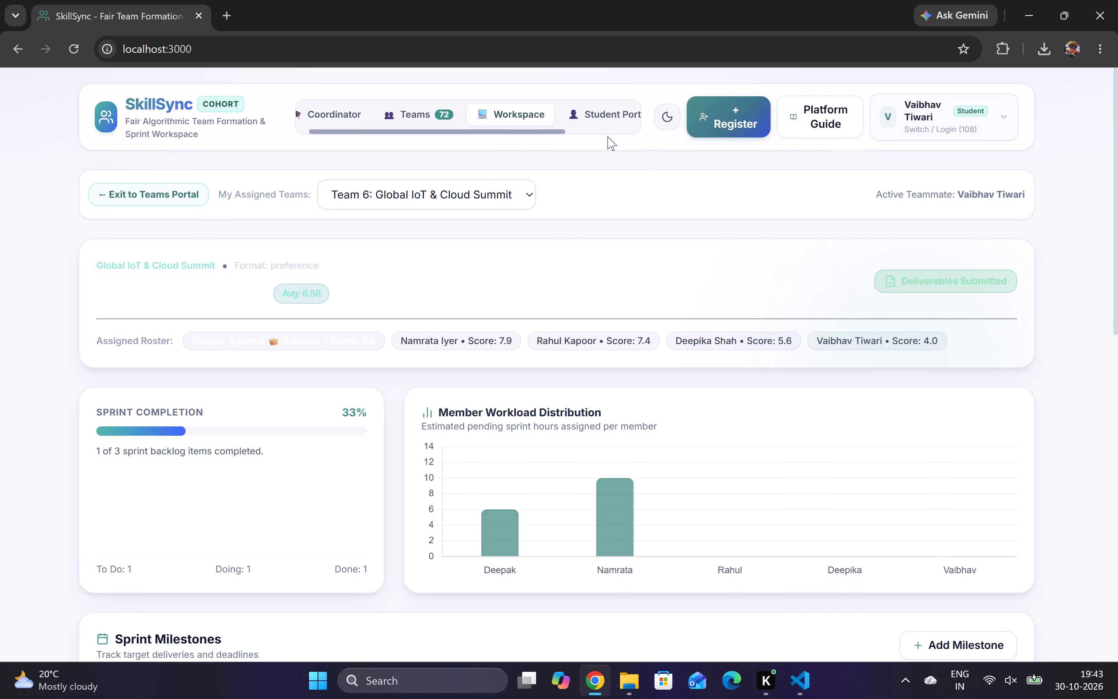
pyautogui.click(620, 121)
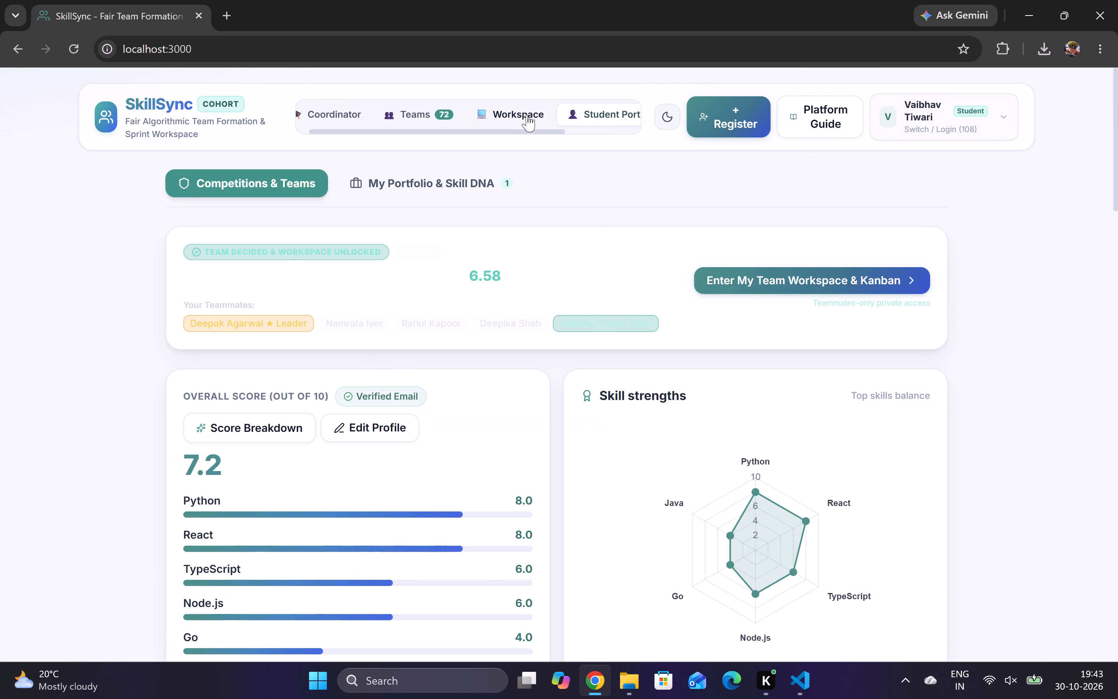
pyautogui.click(527, 115)
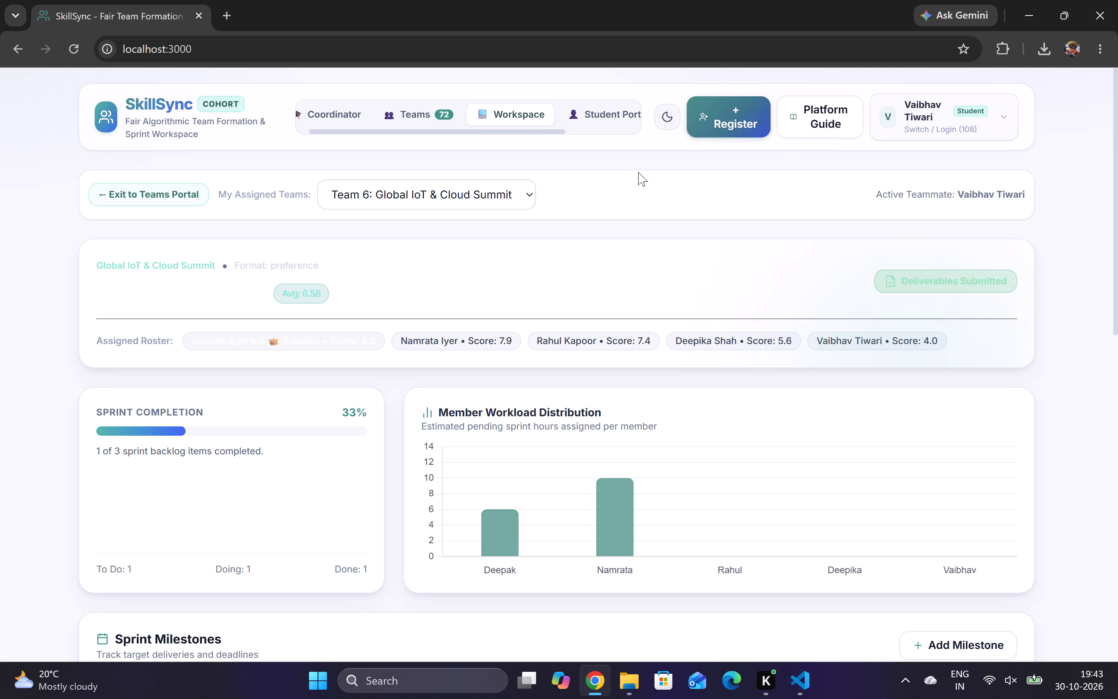
# Exit the workspace to the Teams portal and look over the team cards.
pyautogui.click(168, 201)
pyautogui.scroll(-3, 365, 393)
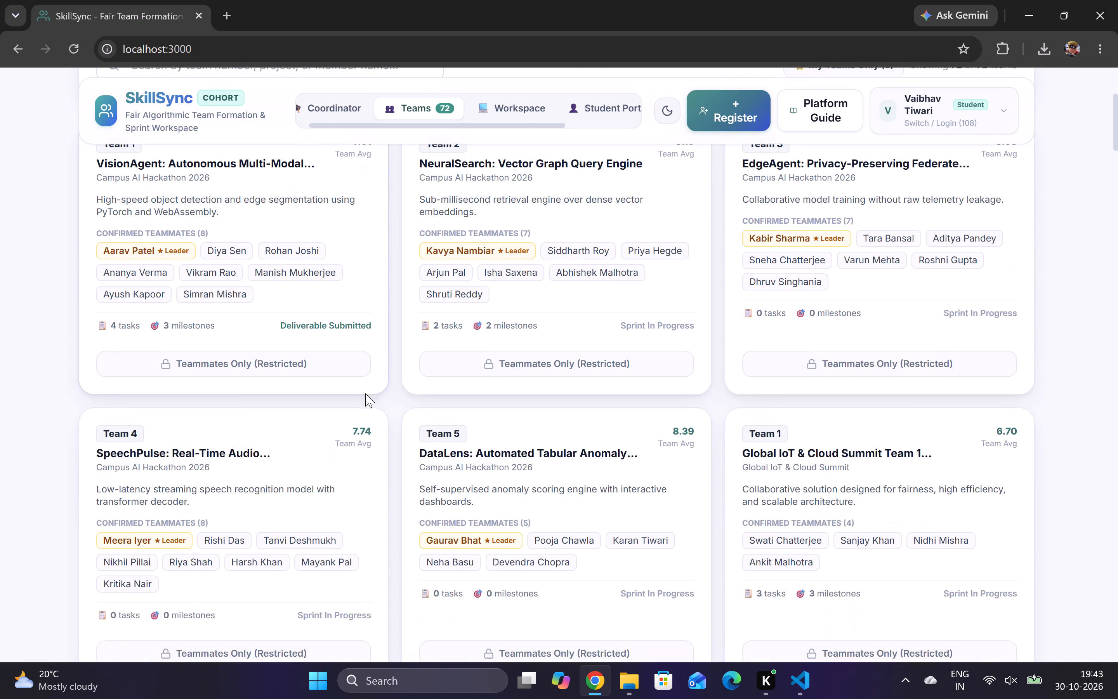
pyautogui.scroll(1, 365, 393)
# Return to the Team 6 Global IoT & Cloud Summit workspace and view its sprint milestones and Kanban board.
pyautogui.click(515, 124)
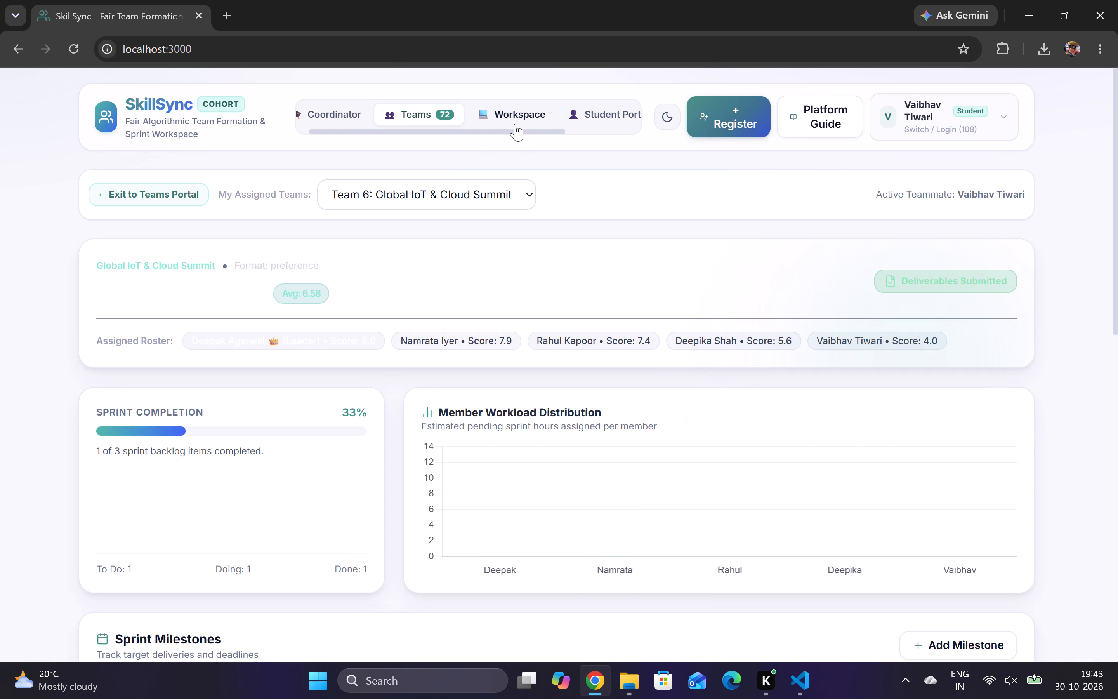
pyautogui.scroll(-5, 479, 273)
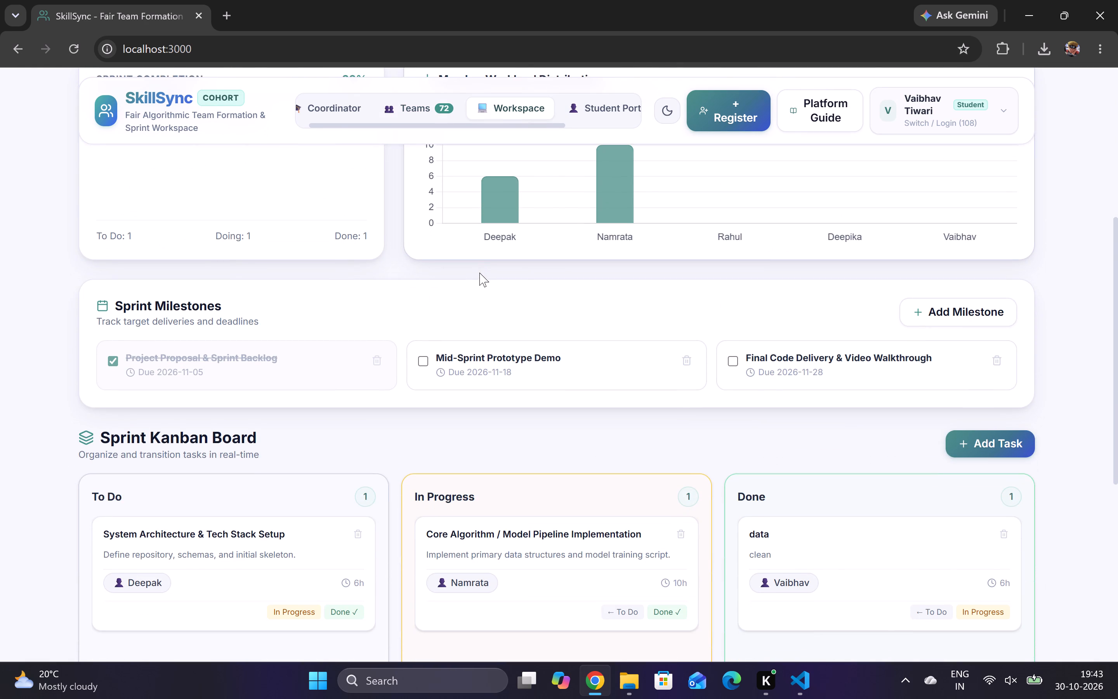
# Look over the Team 6 Kanban board and final project deliverables in the workspace.
pyautogui.scroll(-6, 479, 273)
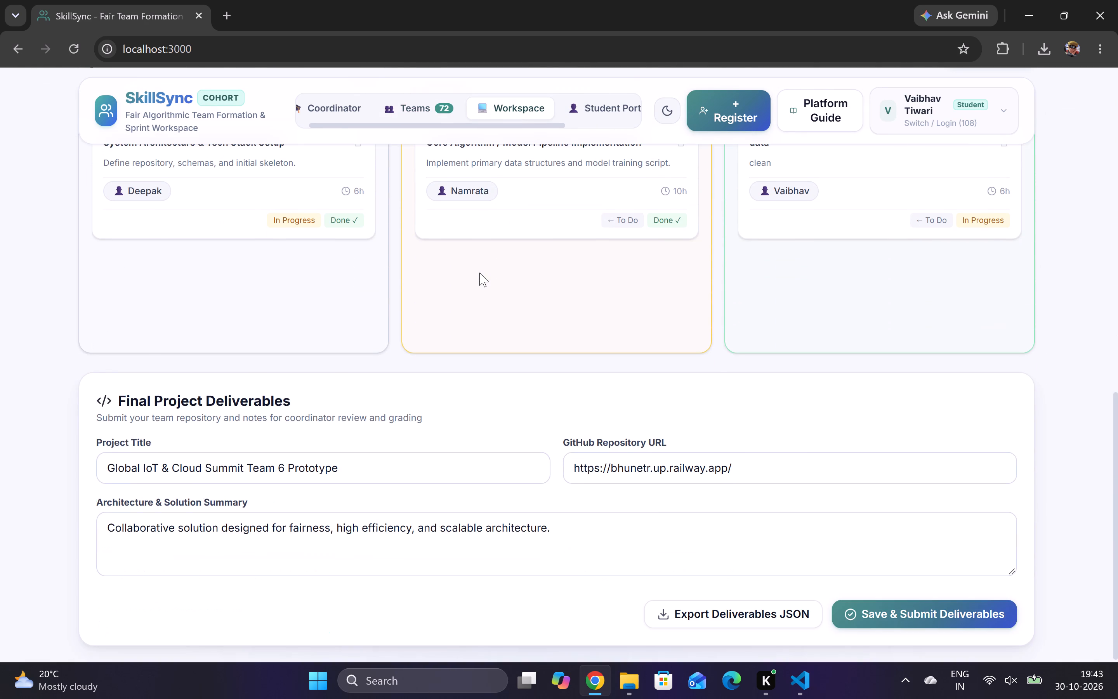
pyautogui.scroll(8, 479, 273)
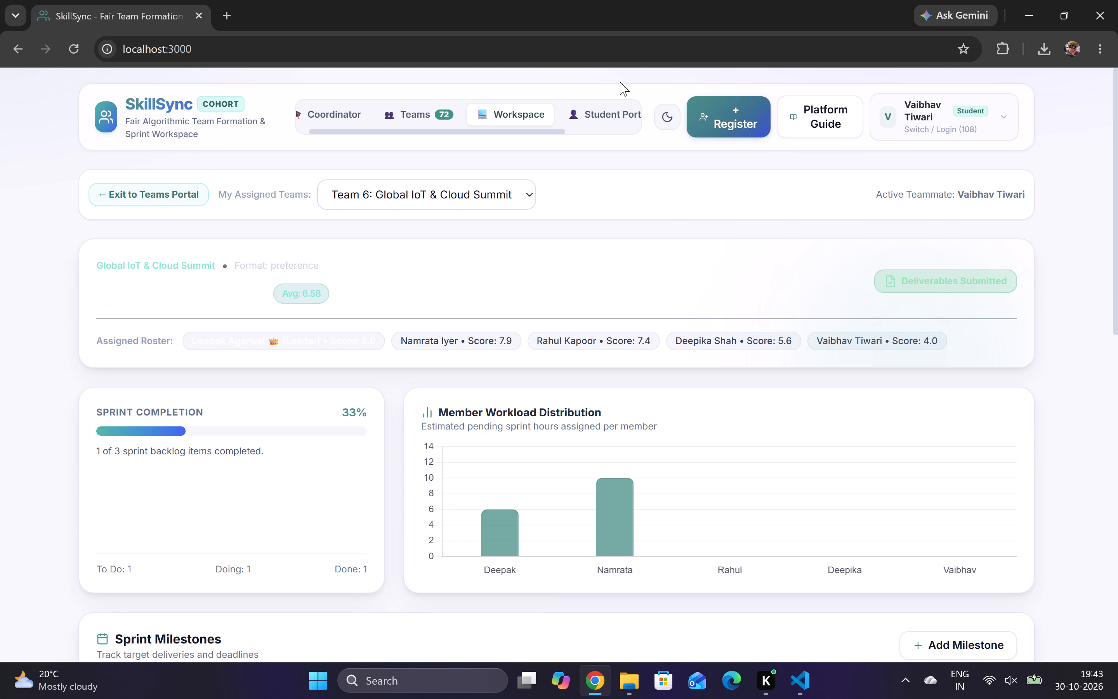
# Reselect the student account and submit a reassignment request for Global IoT & Cloud Summit Team 6 with the reason "I want to another team".
pyautogui.click(914, 112)
pyautogui.click(597, 357)
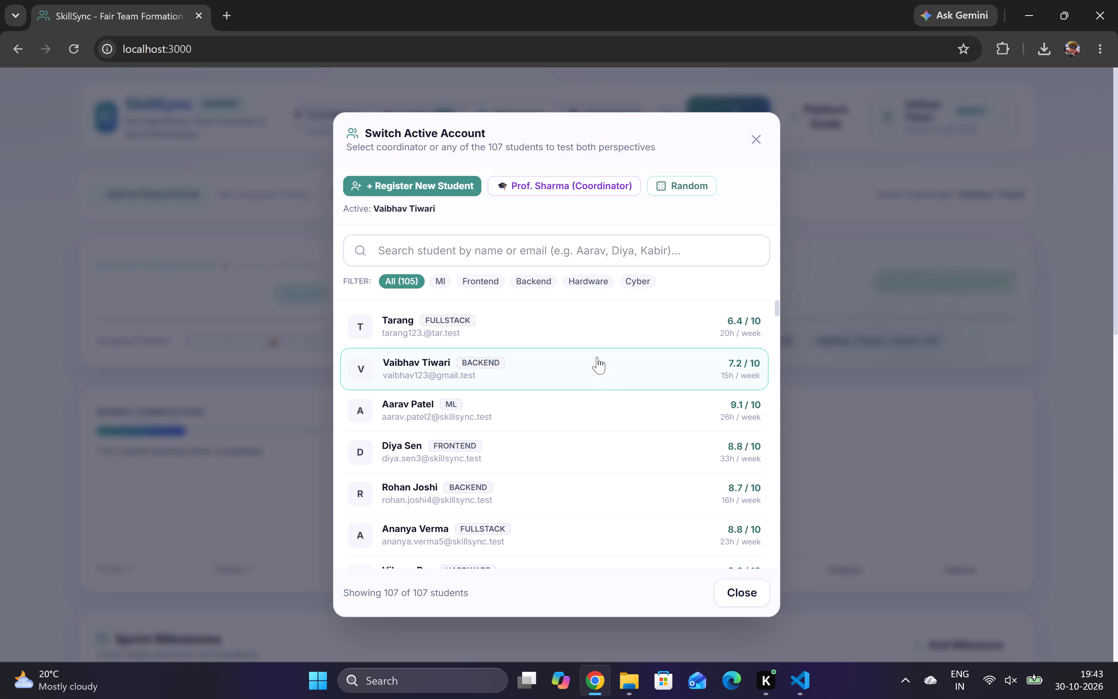
pyautogui.scroll(-5, 597, 357)
pyautogui.click(328, 411)
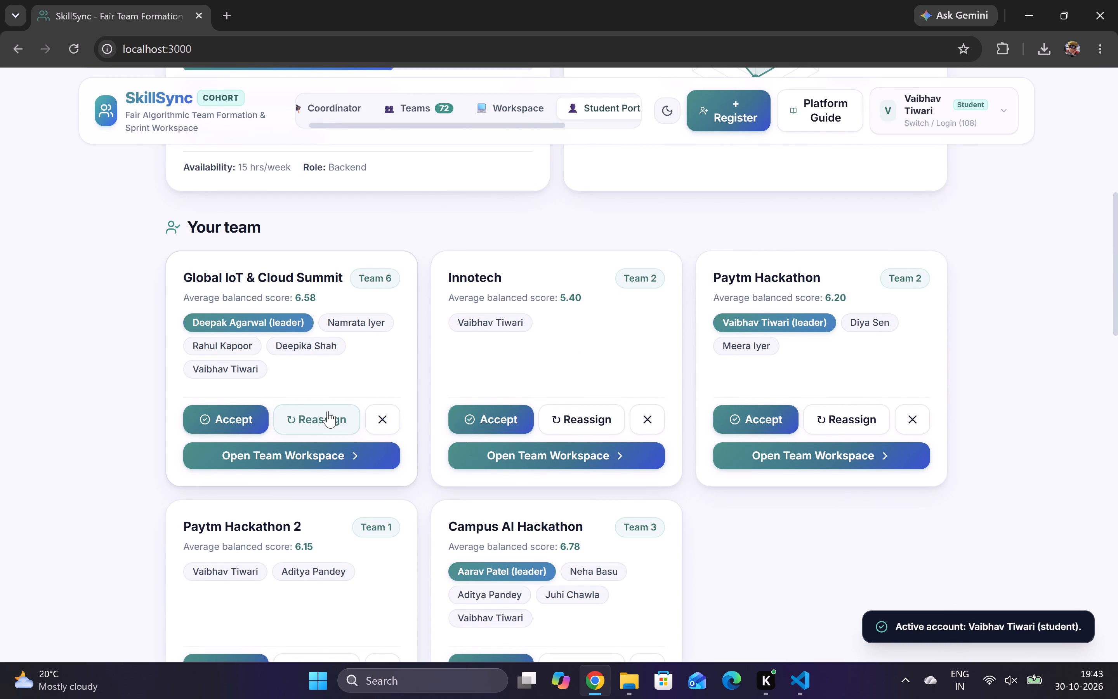
pyautogui.click(651, 468)
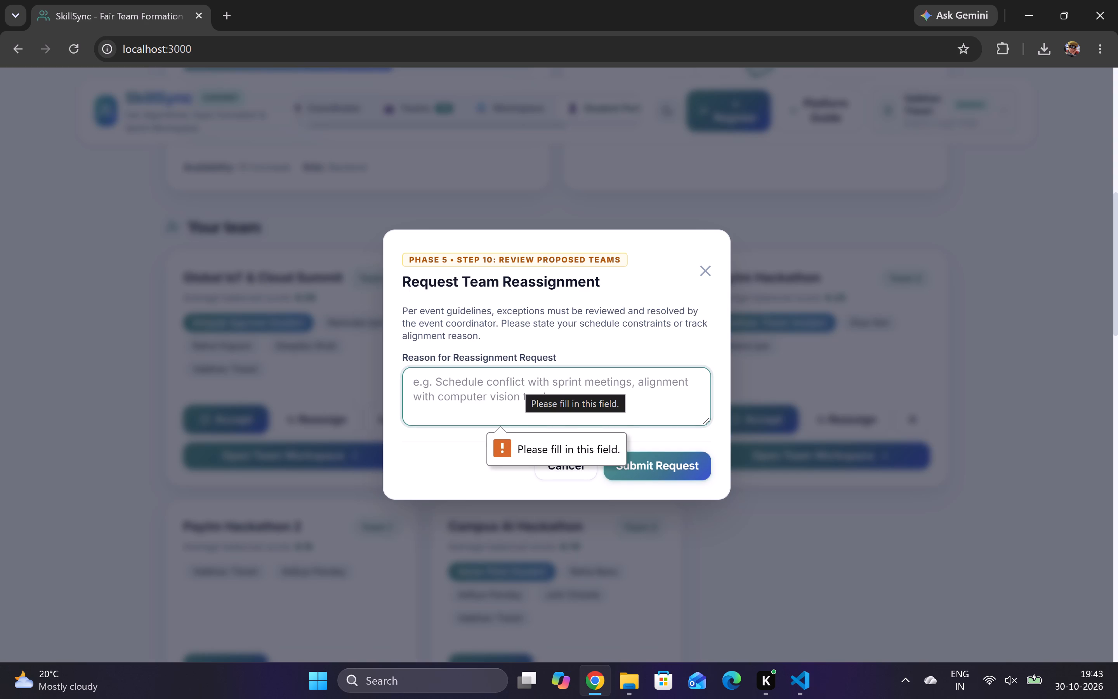
pyautogui.write('I wnt')
pyautogui.press('BackSpace')
pyautogui.press('BackSpace')
pyautogui.write('ant to aa')
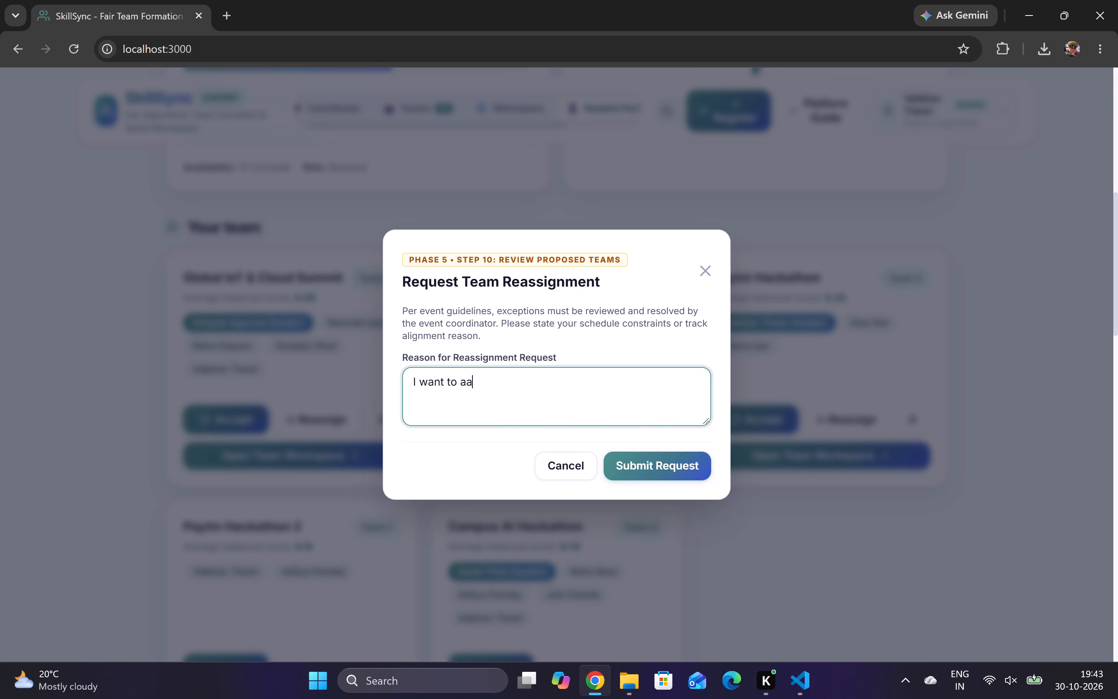
pyautogui.press('BackSpace')
pyautogui.write('nother team')
pyautogui.click(661, 454)
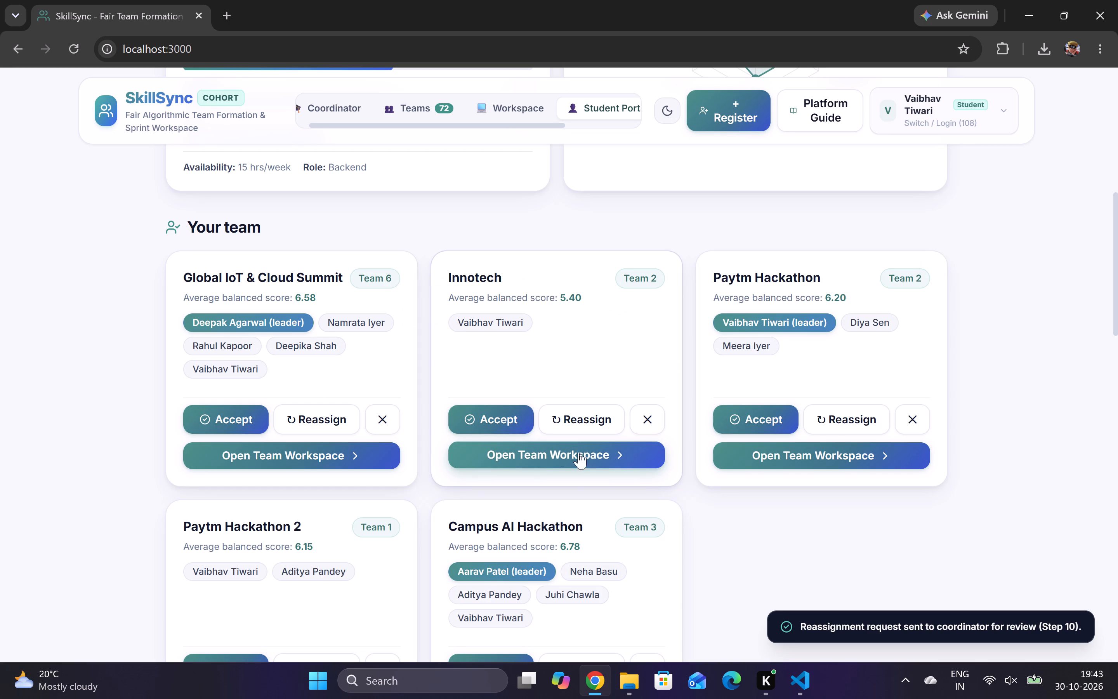
# Reopen the Global IoT & Cloud Summit team workspace from the student's team cards and review its workload chart and milestones.
pyautogui.scroll(2, 352, 388)
pyautogui.scroll(-3, 352, 388)
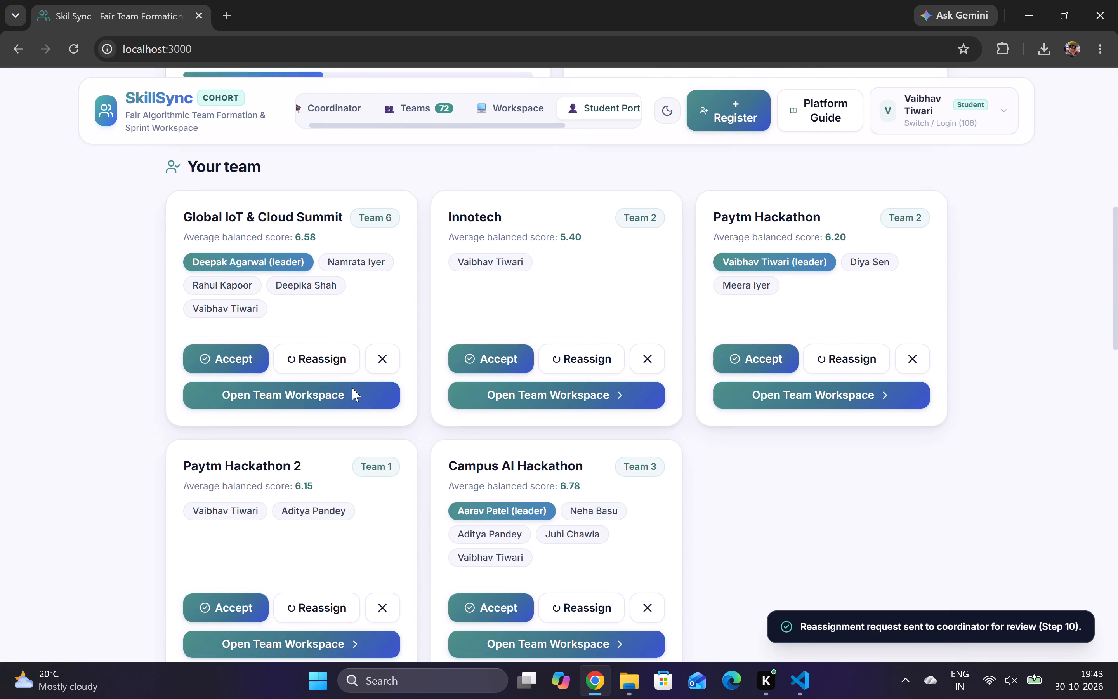
pyautogui.scroll(1, 352, 388)
pyautogui.click(333, 409)
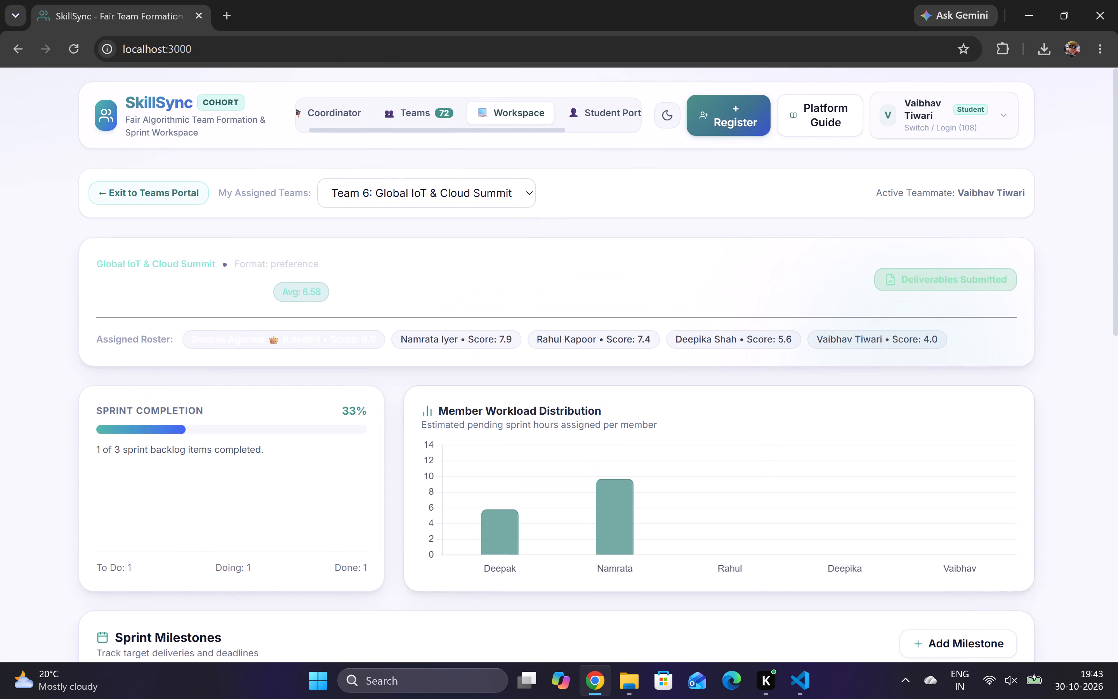
pyautogui.scroll(-3, 648, 430)
pyautogui.hscroll(2, 648, 430)
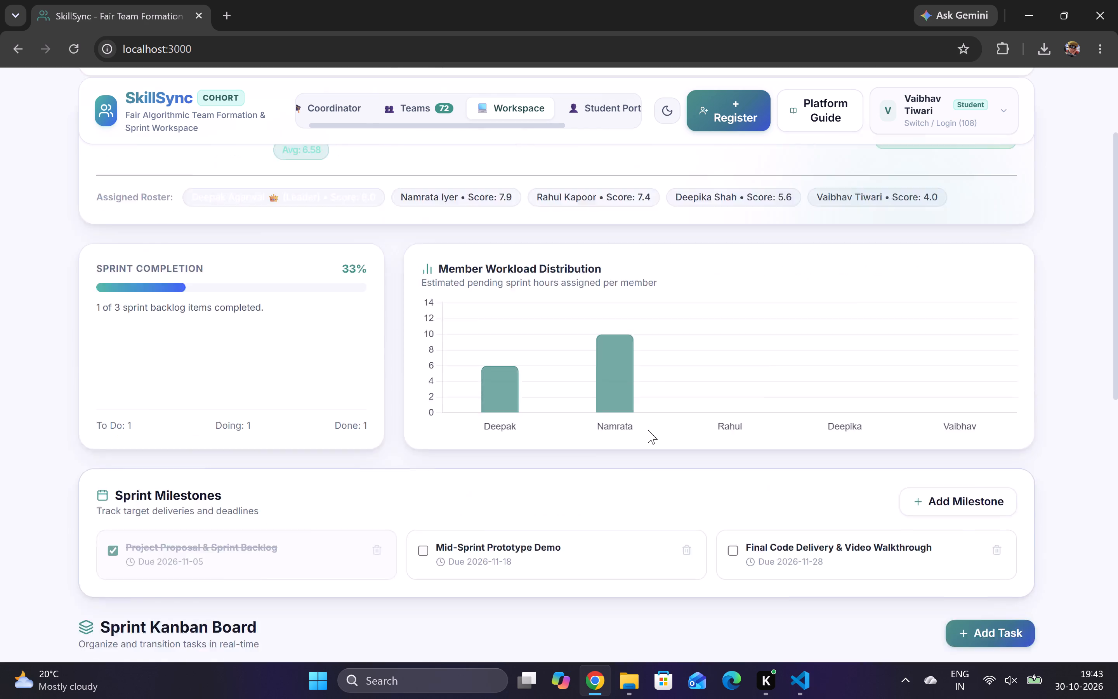
# Reselect the same student account to view its Student Portal overview.
pyautogui.click(936, 113)
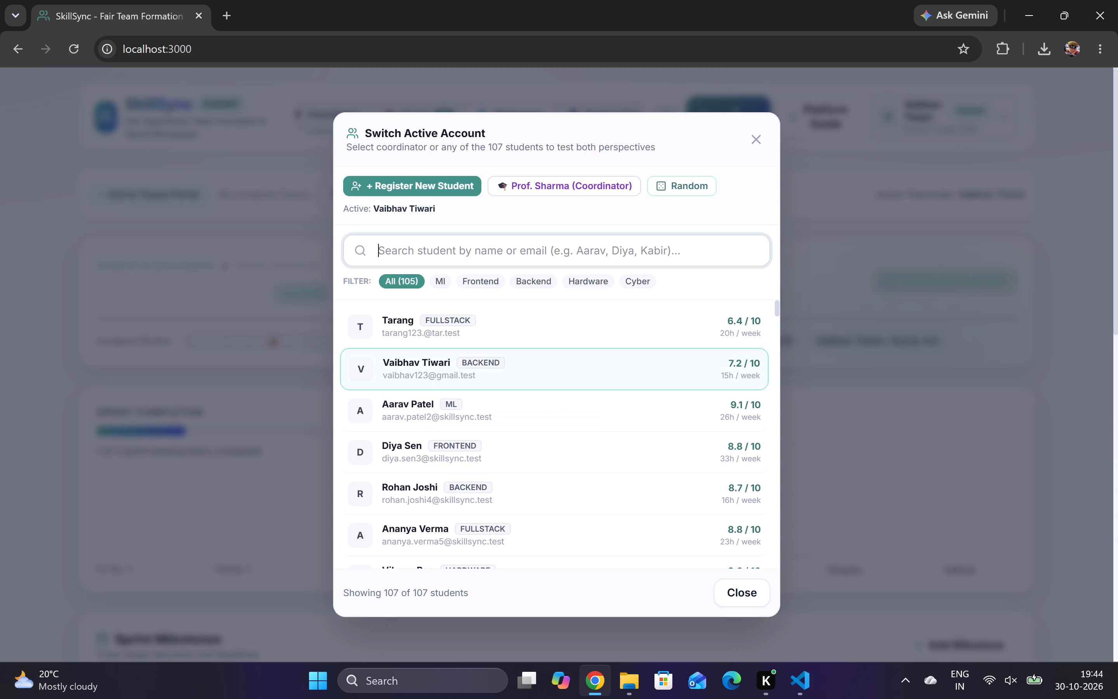
pyautogui.click(519, 365)
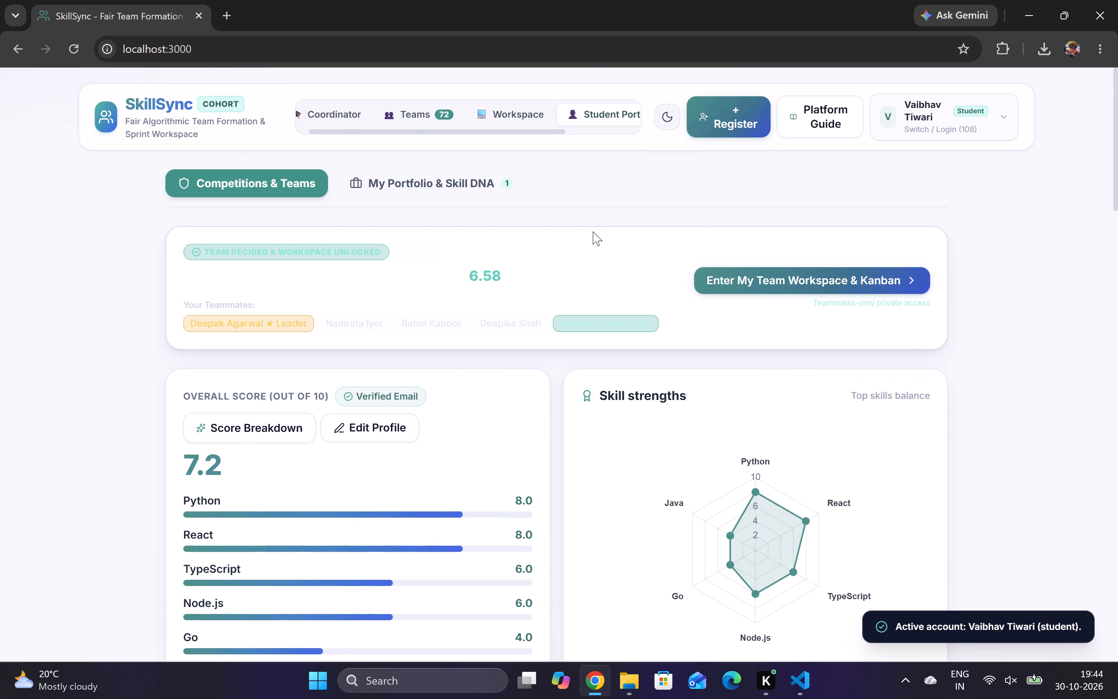
# In the Coordinator view, simulate test applicants for competition #3 Global IoT & Cloud Summit, seeding 32 participants, and display its teams.
pyautogui.click(342, 109)
pyautogui.scroll(-1, 454, 290)
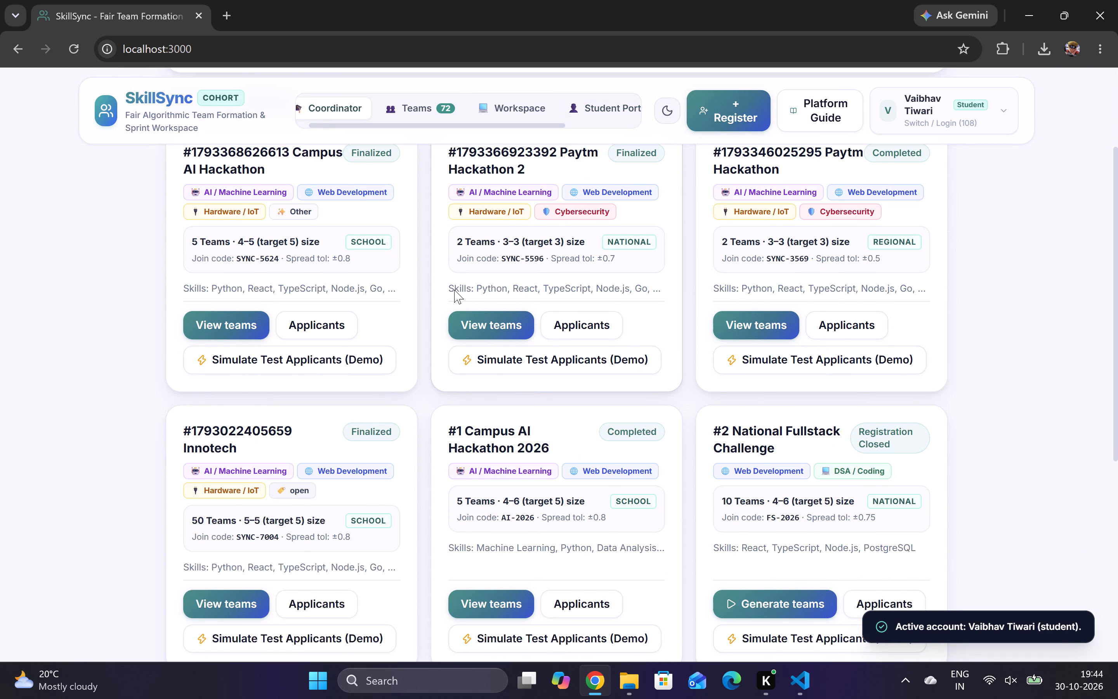
pyautogui.scroll(-3, 454, 290)
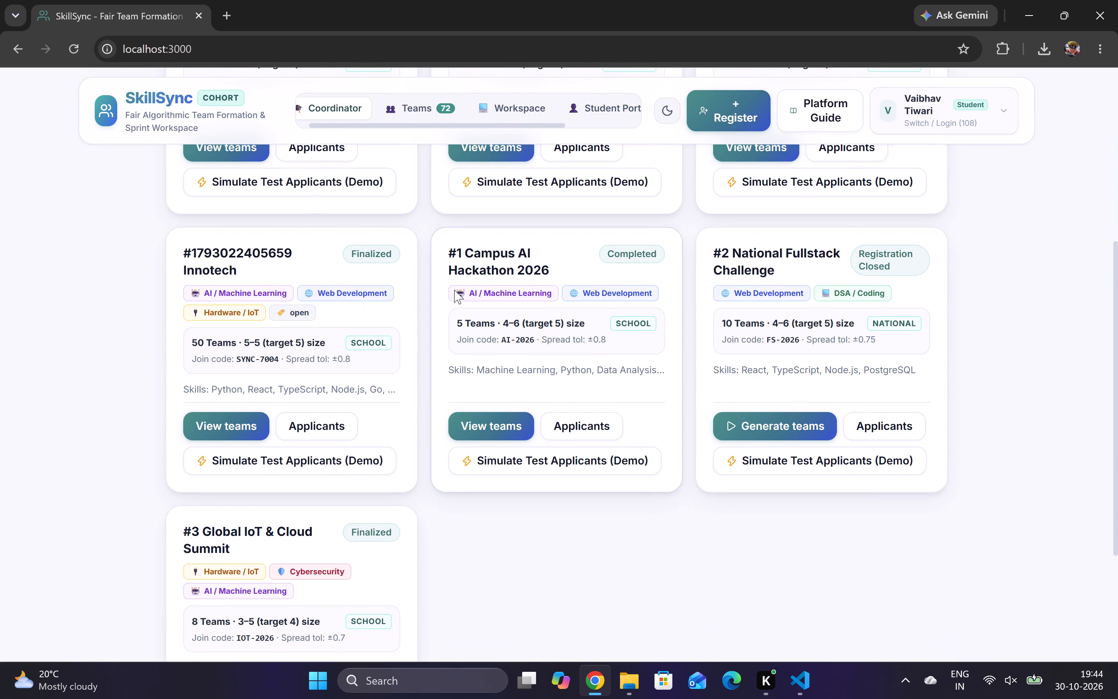
pyautogui.scroll(-1, 454, 290)
pyautogui.scroll(-1, 289, 402)
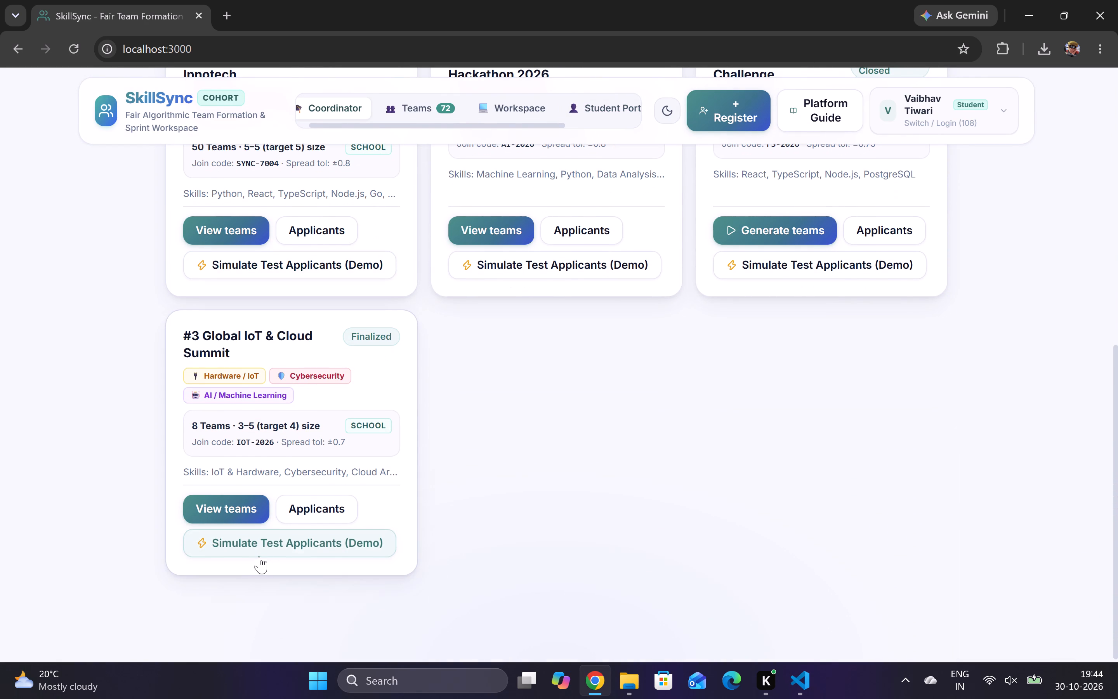
pyautogui.click(259, 555)
pyautogui.tripleClick(272, 541)
pyautogui.tripleClick(272, 541)
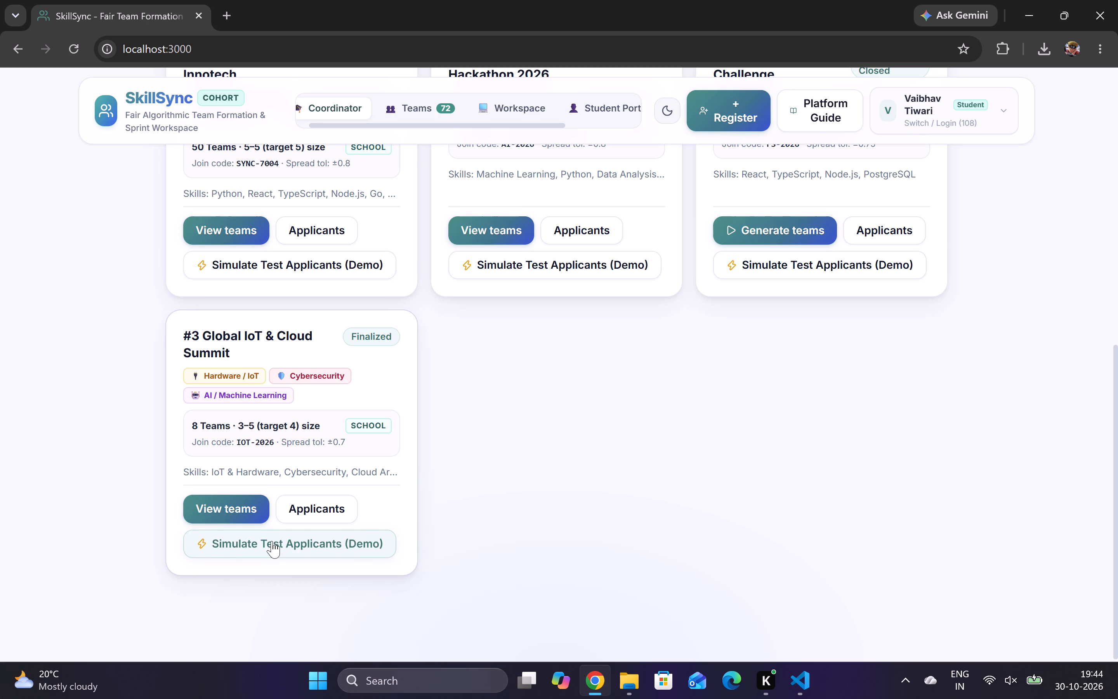
pyautogui.tripleClick(272, 541)
pyautogui.tripleClick(272, 541)
pyautogui.scroll(-3, 272, 541)
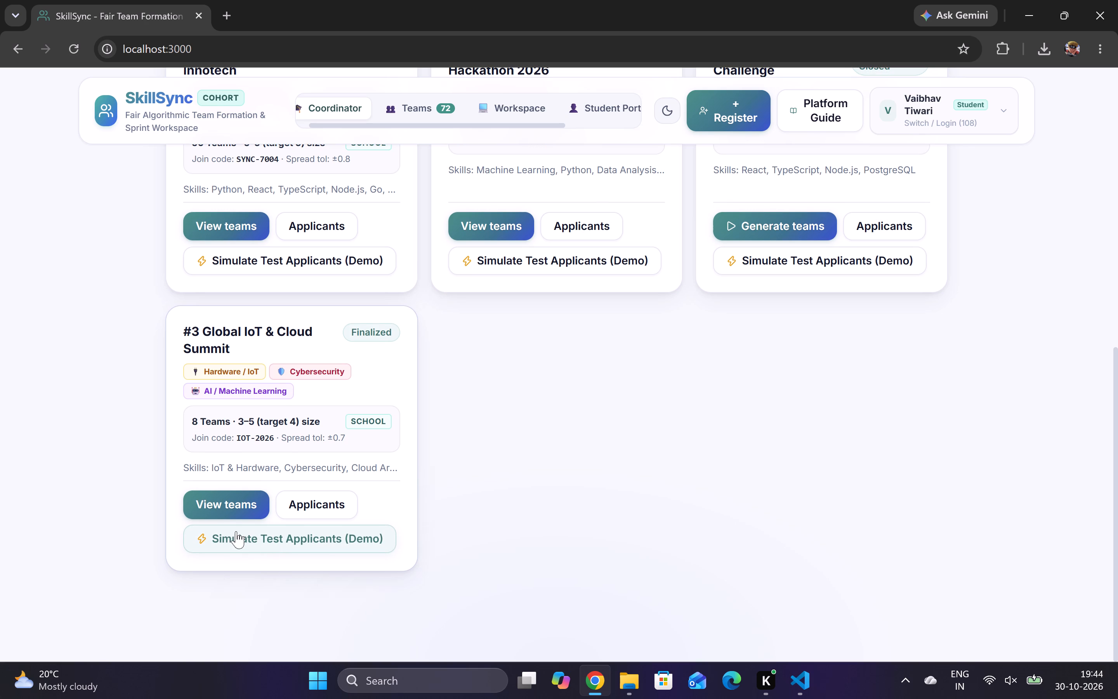
pyautogui.click(224, 504)
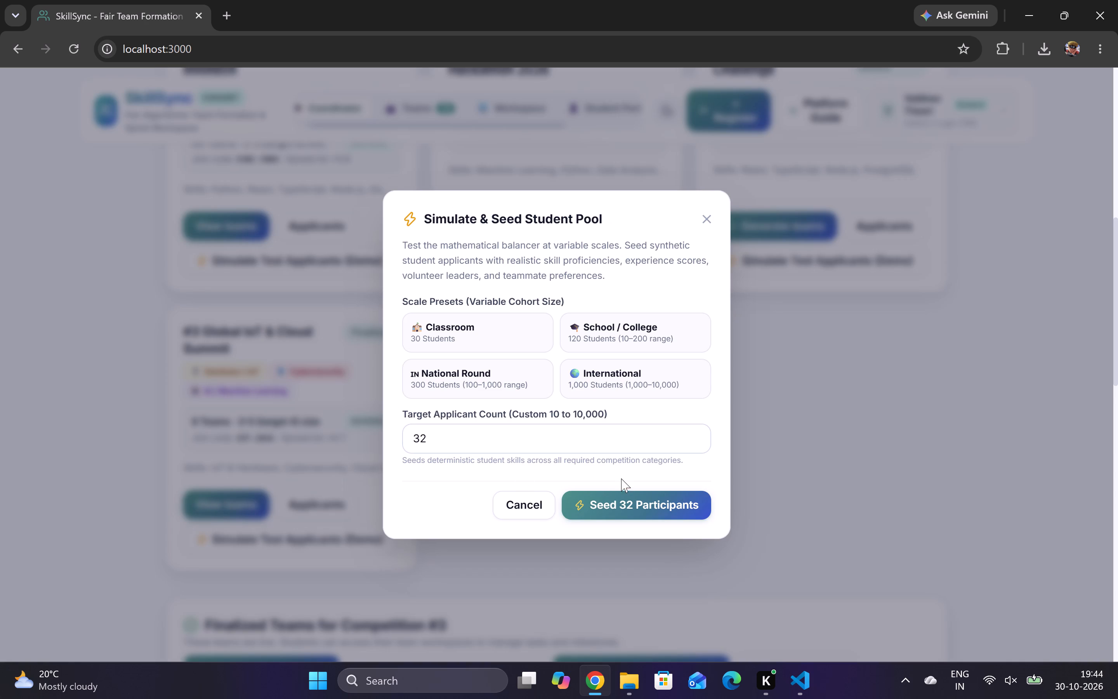
pyautogui.click(629, 509)
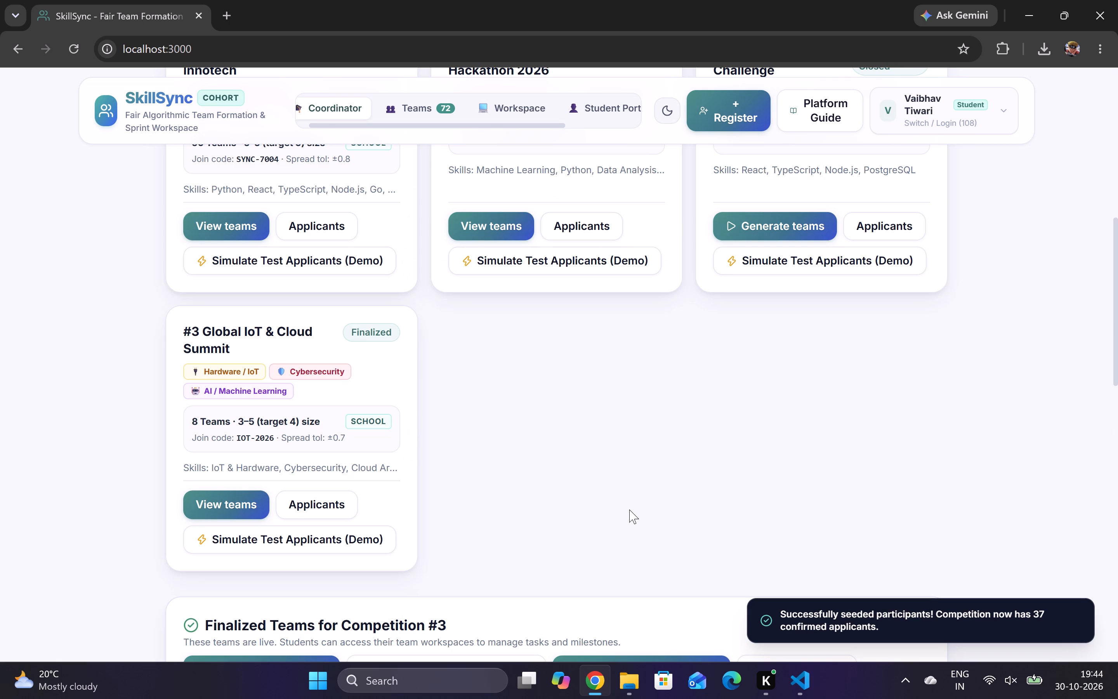
# Look through the finalized teams for Competition #3, open Team 6's submitted repository link, and close the page it opens.
pyautogui.scroll(-7, 629, 509)
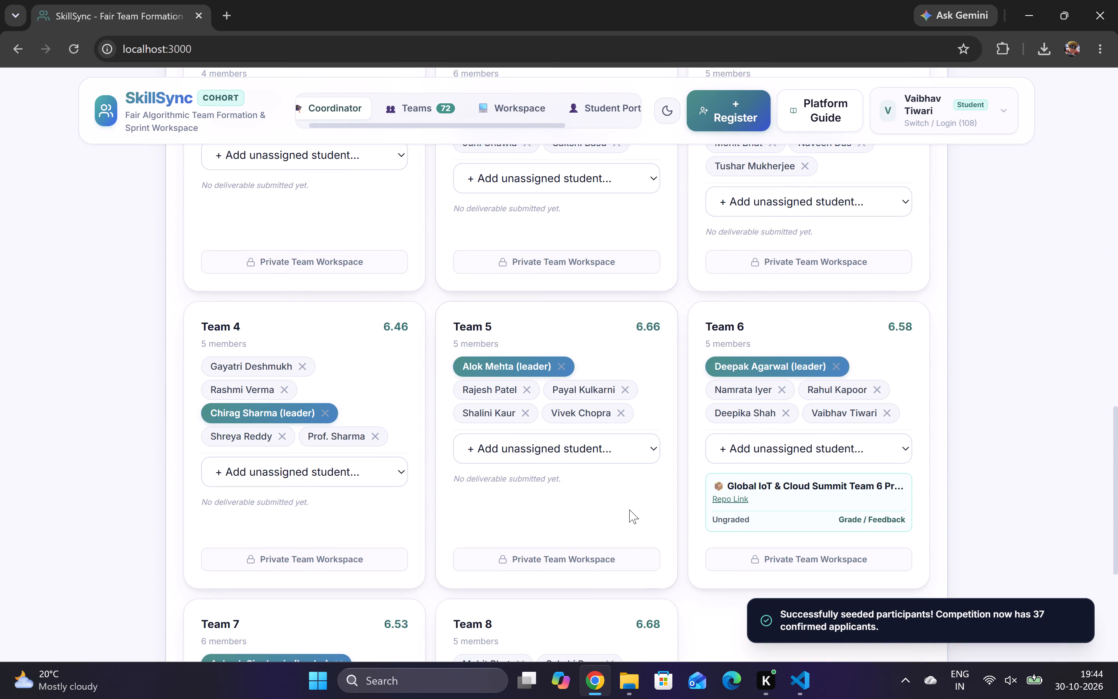
pyautogui.scroll(-4, 629, 509)
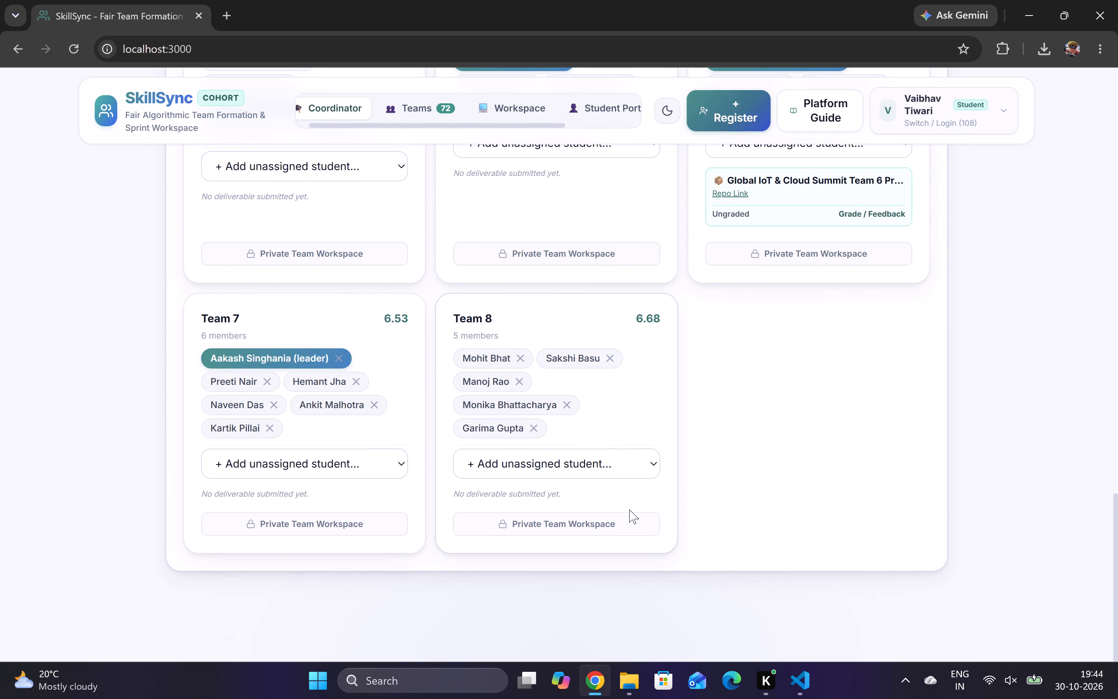
pyautogui.scroll(3, 619, 380)
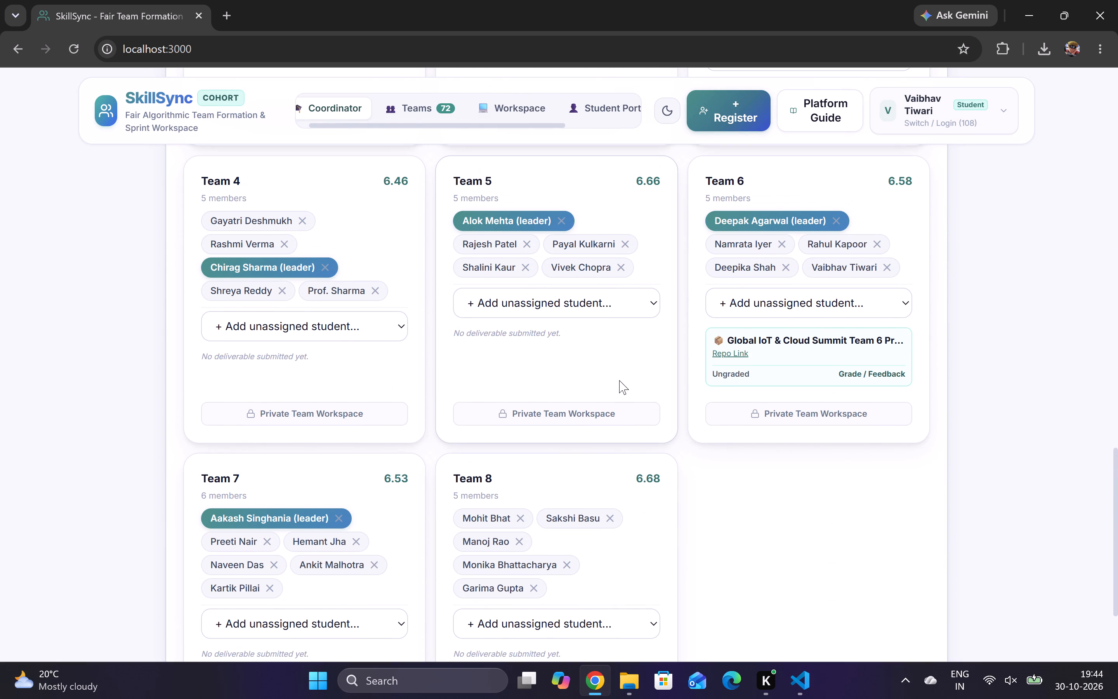
pyautogui.scroll(1, 619, 380)
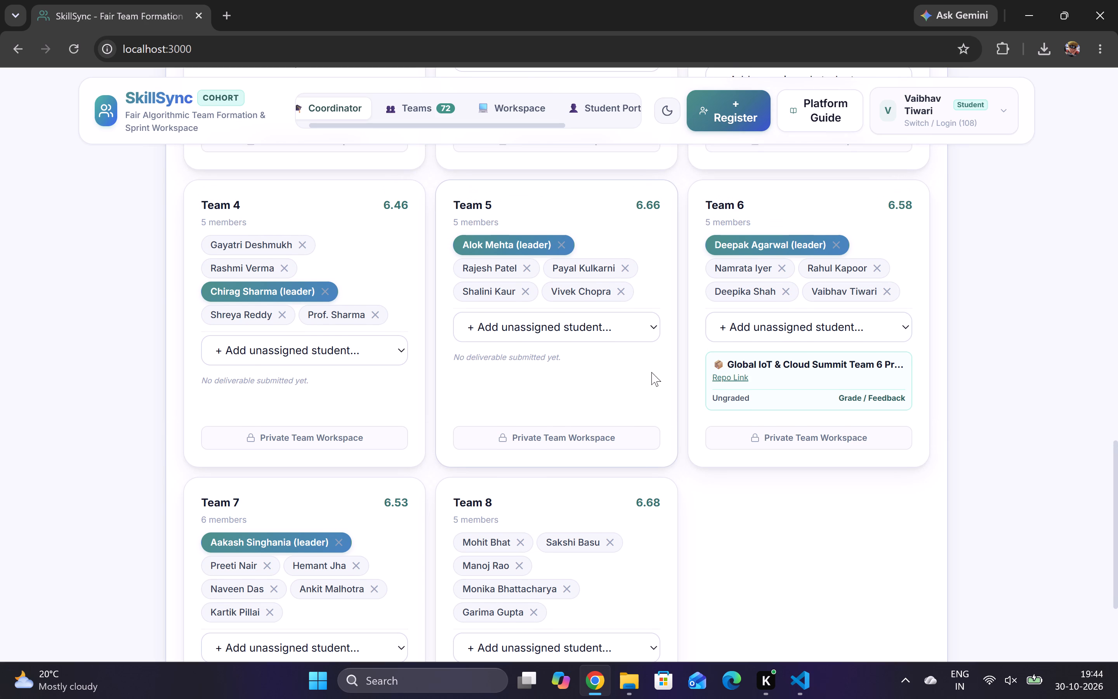
pyautogui.click(734, 378)
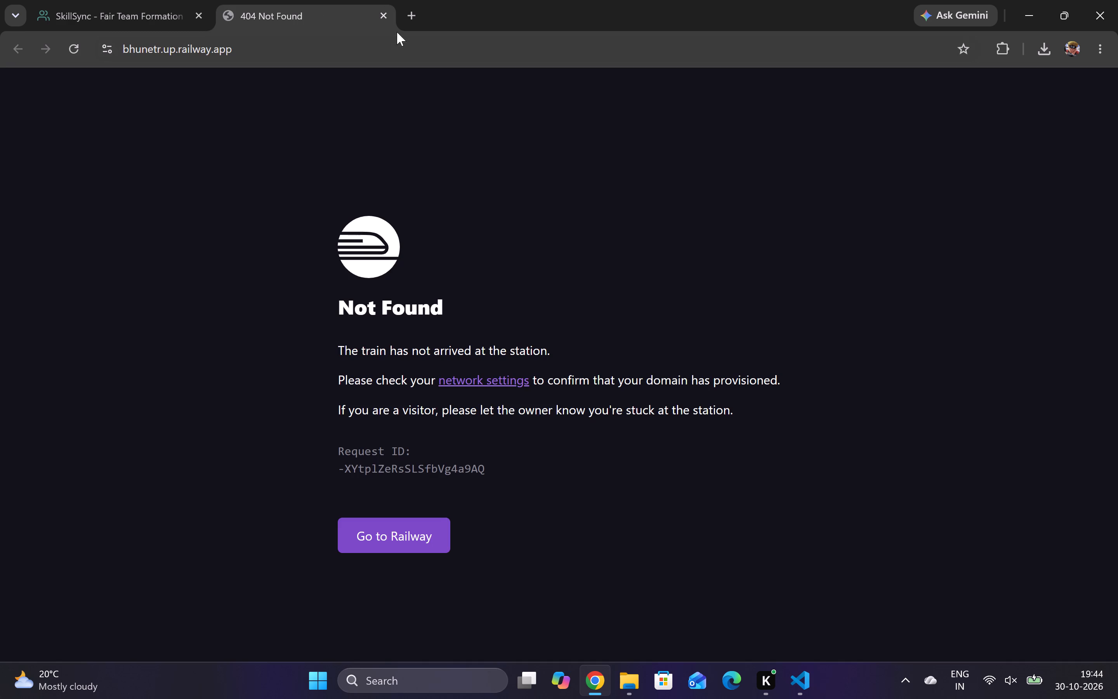
pyautogui.click(383, 12)
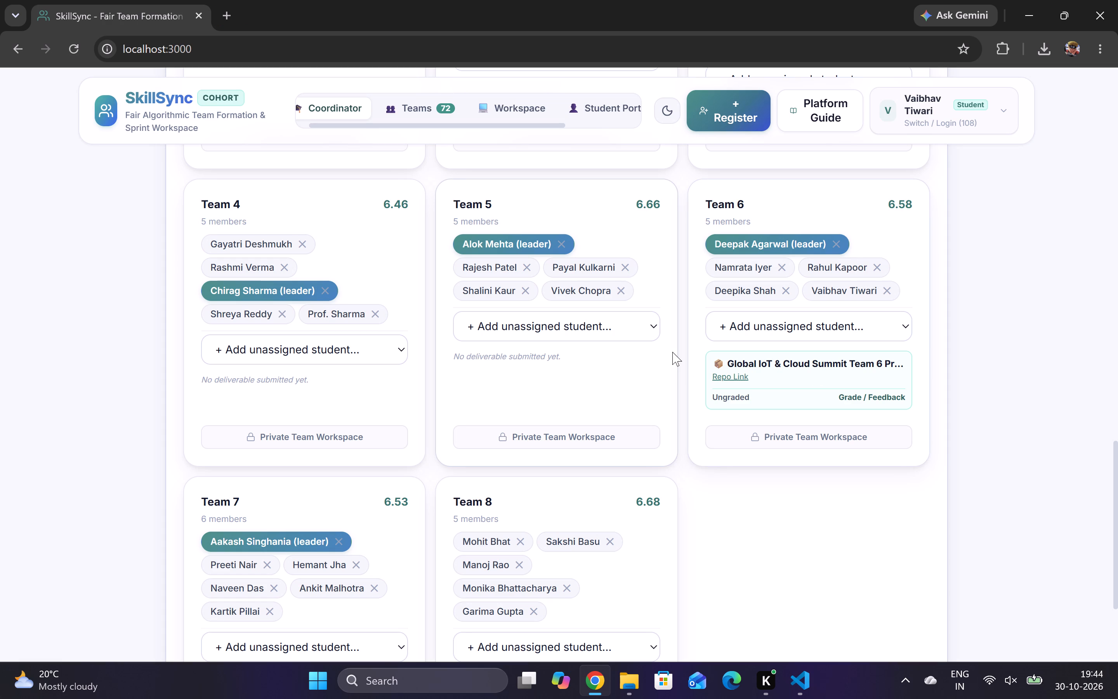
pyautogui.scroll(2, 672, 352)
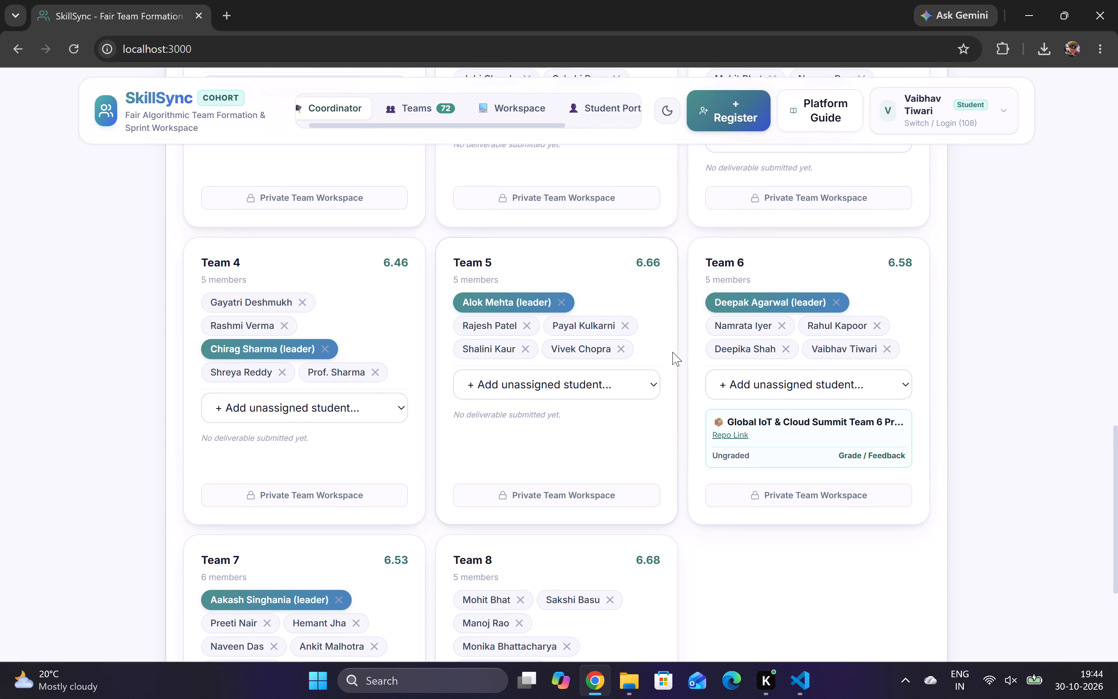
pyautogui.scroll(3, 672, 352)
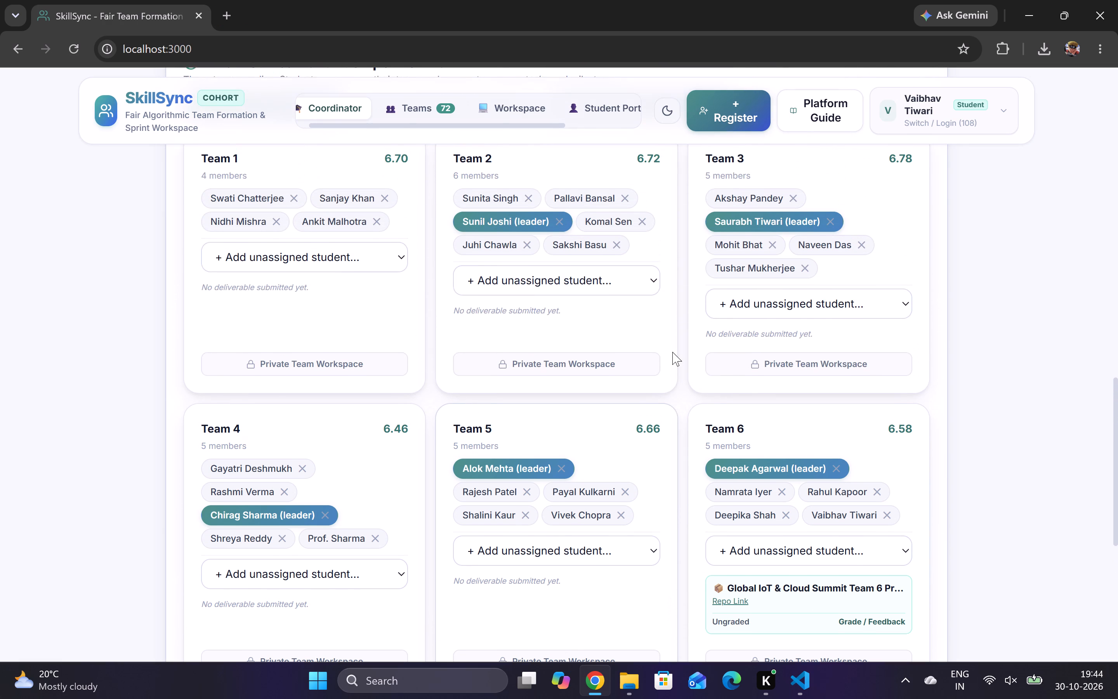
pyautogui.scroll(3, 672, 352)
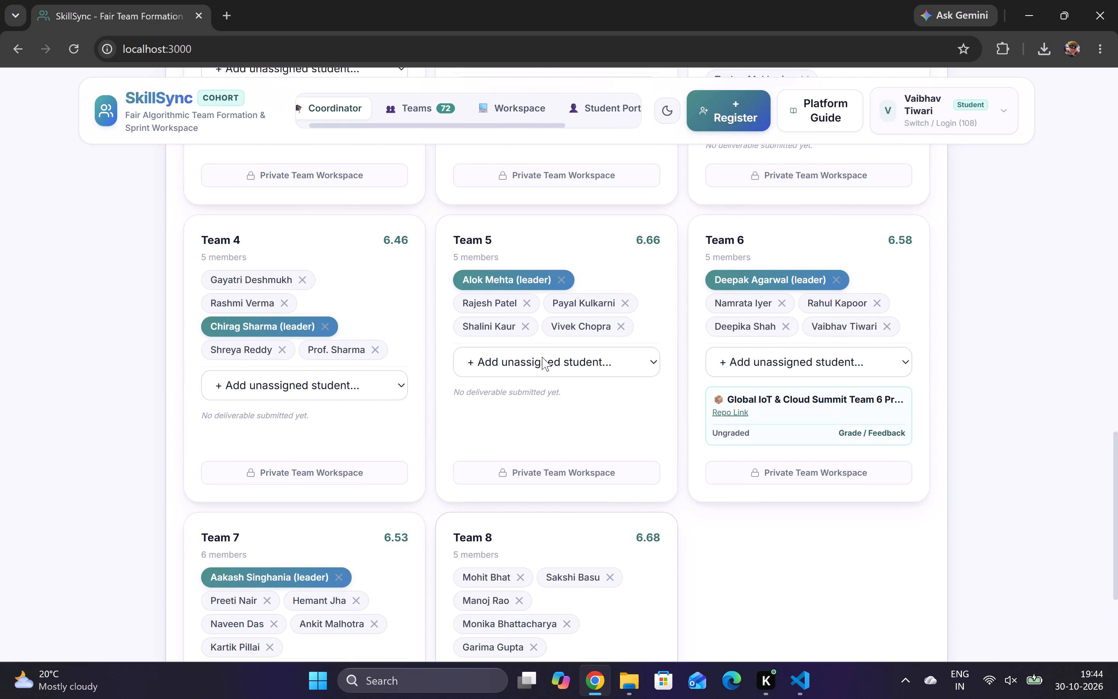
# Generate the fairness report comparing the Competition #3 teams with random assignment.
pyautogui.scroll(3, 542, 357)
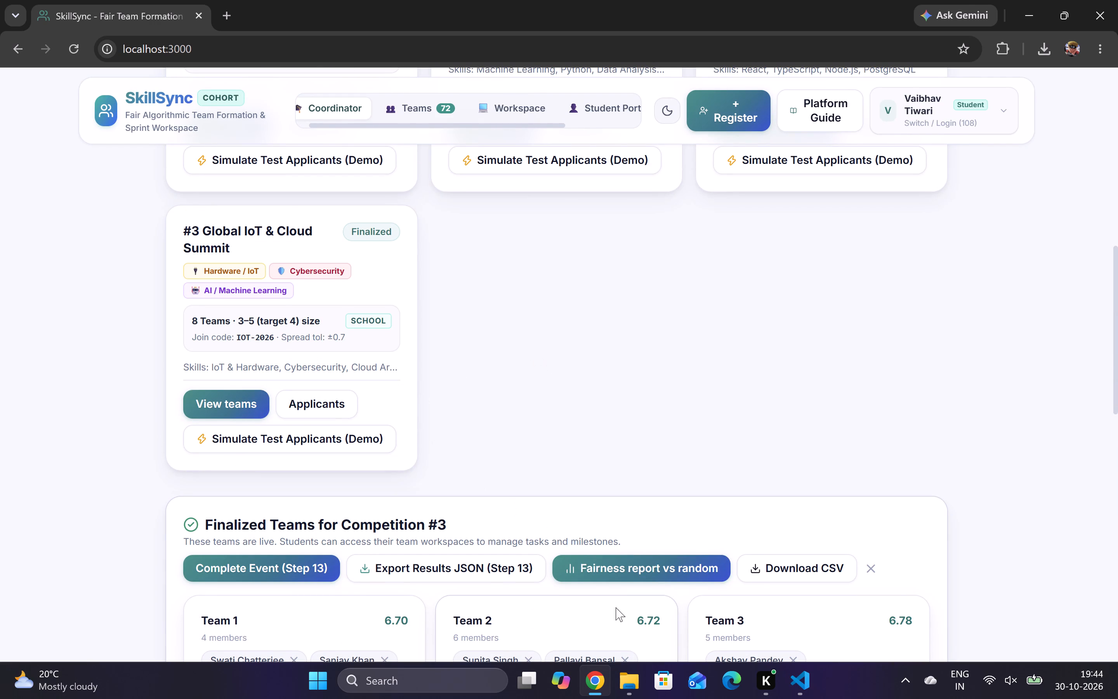
pyautogui.click(637, 561)
pyautogui.scroll(-4, 477, 548)
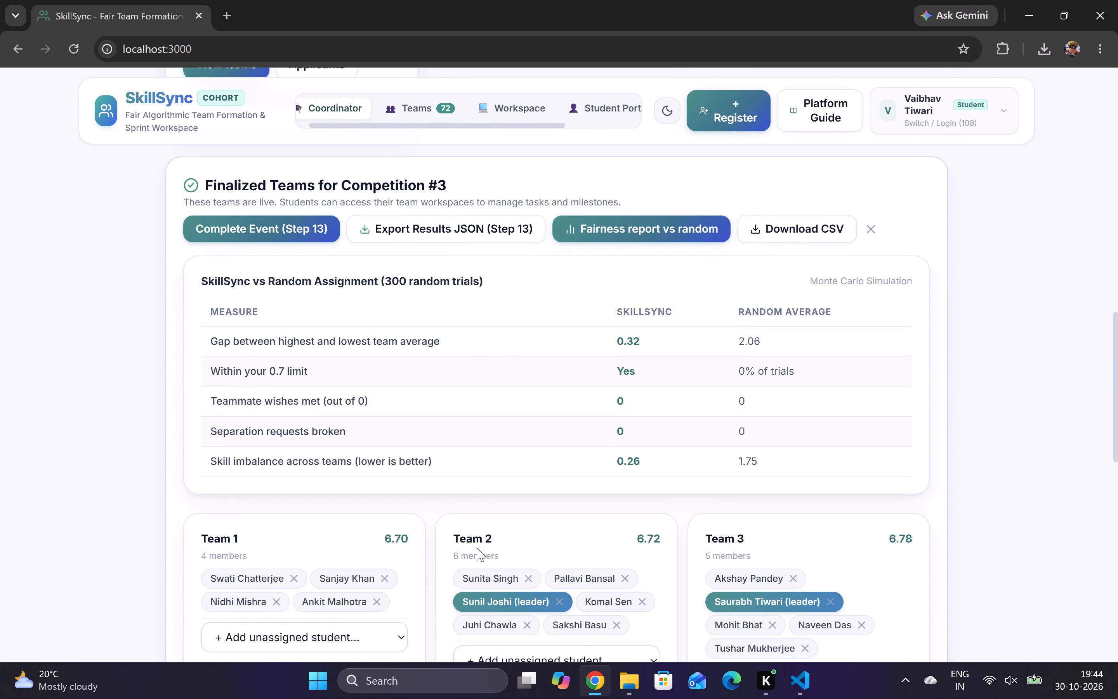
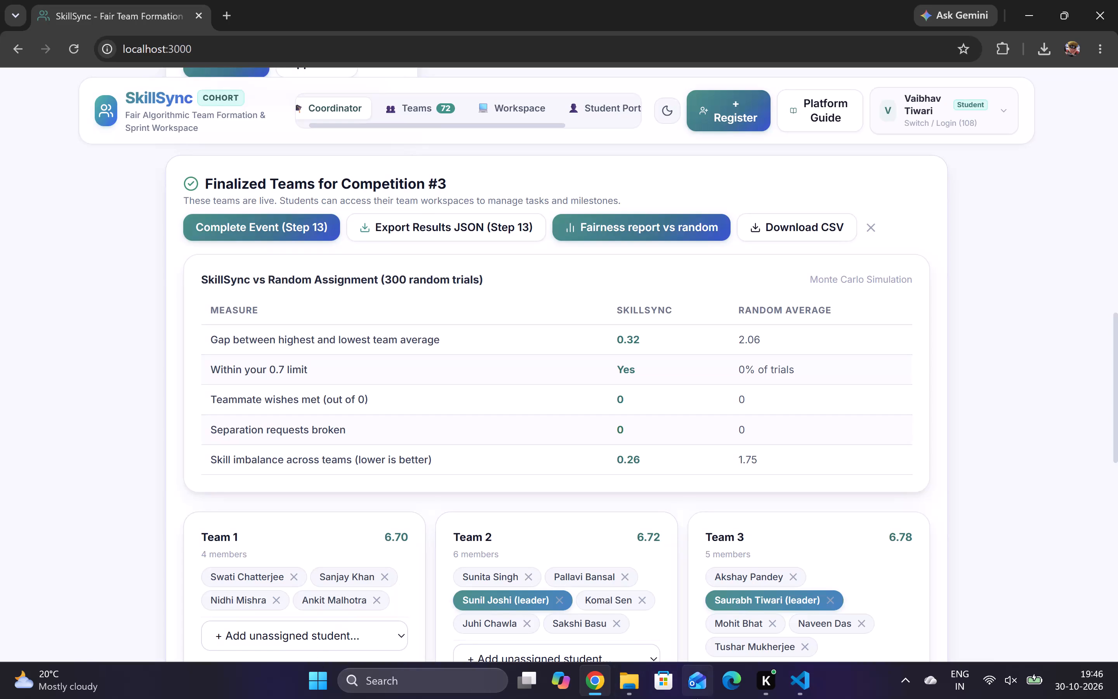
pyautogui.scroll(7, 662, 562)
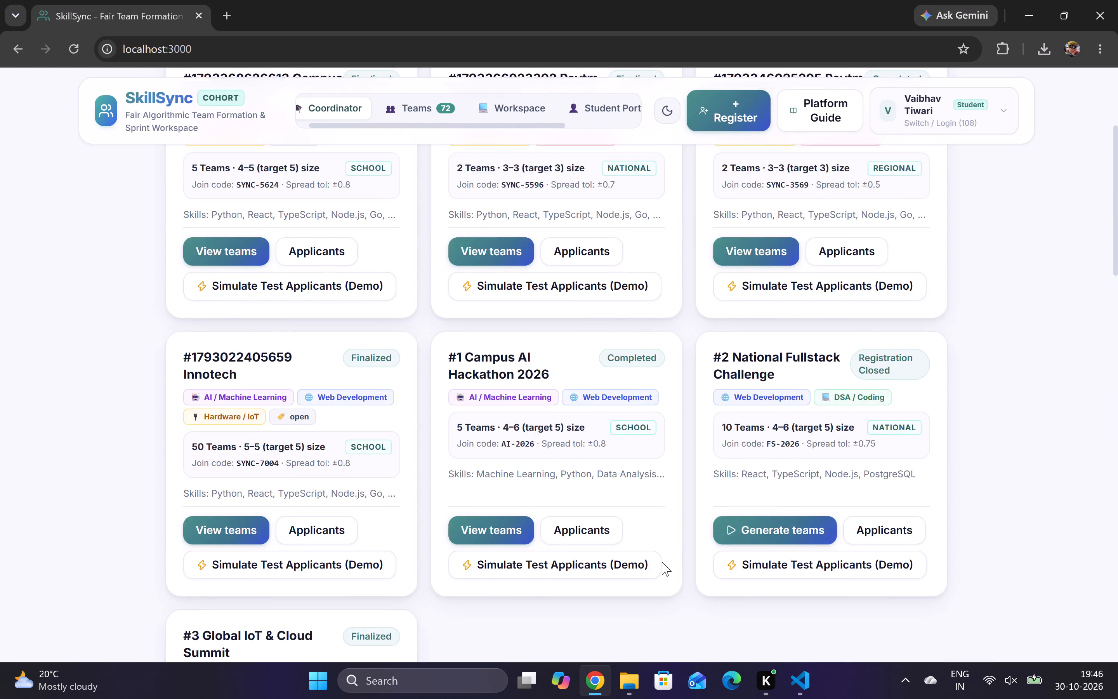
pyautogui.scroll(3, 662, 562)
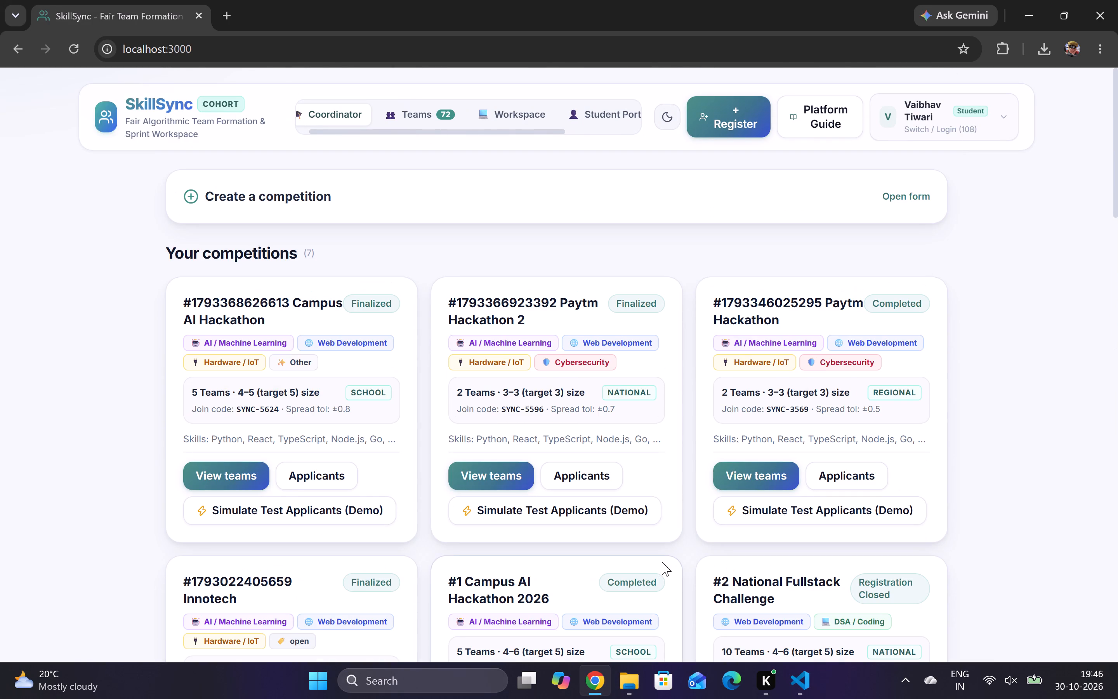